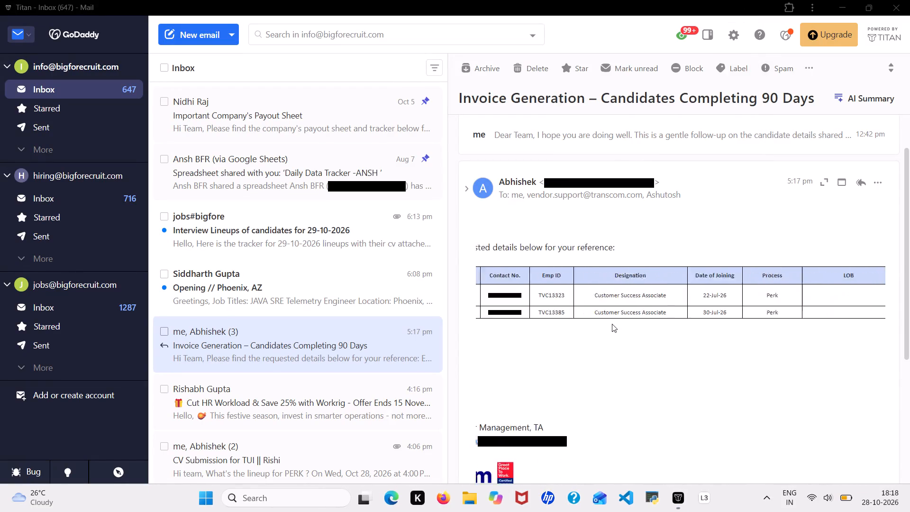
Review the candidate details table in the Invoice Generation – Candidates Completing 90 Days email, across its columns from employee name to tenure.
scroll(612, 324, "right", 1)
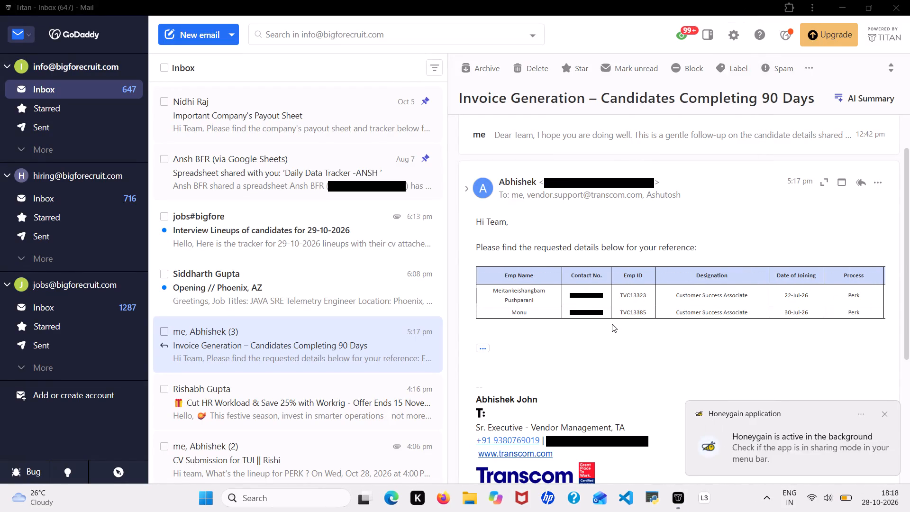
scroll(612, 324, "left", 1)
scroll(612, 324, "right", 1)
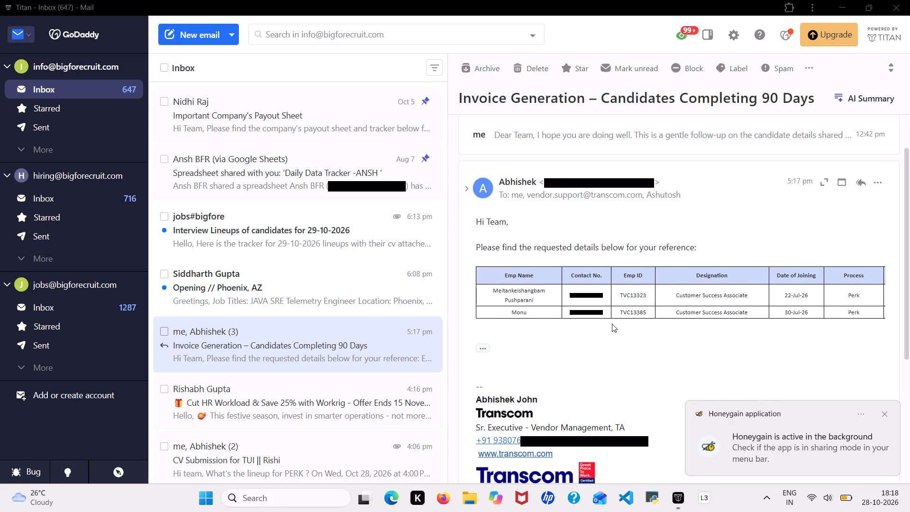
scroll(612, 324, "left", 2)
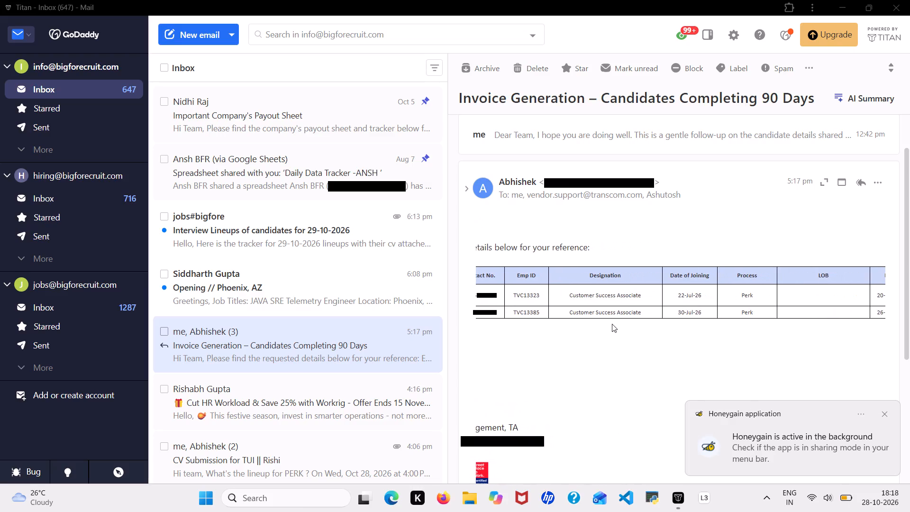
scroll(612, 324, "left", 2)
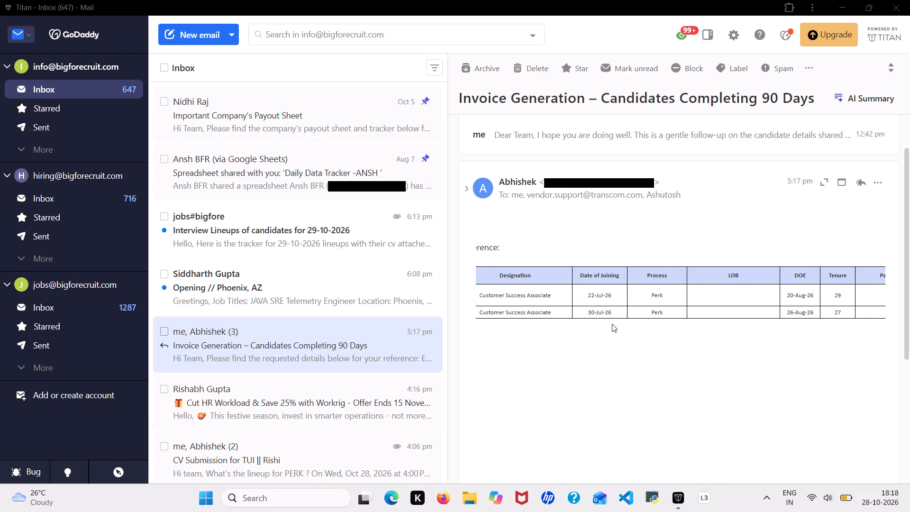
Review the remaining candidate table columns in the invoice generation email, covering payout, location and active status.
scroll(612, 324, "left", 2)
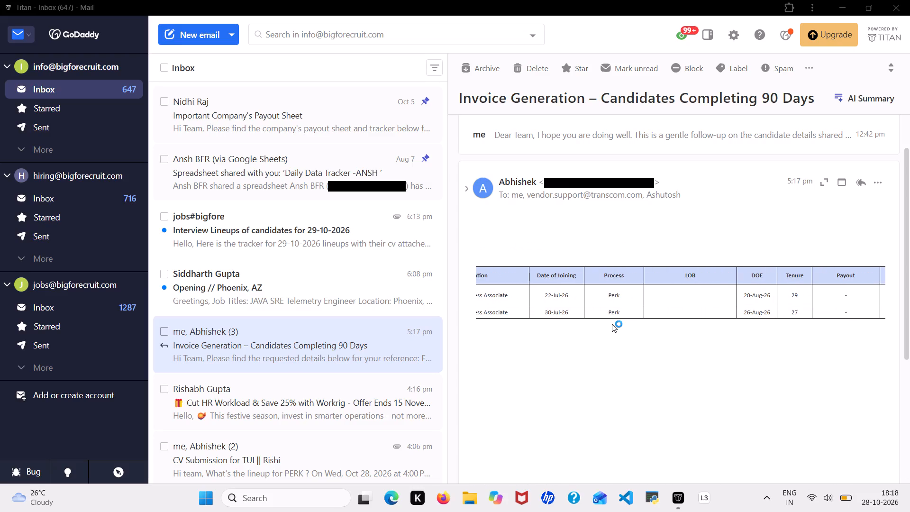
scroll(612, 324, "left", 1)
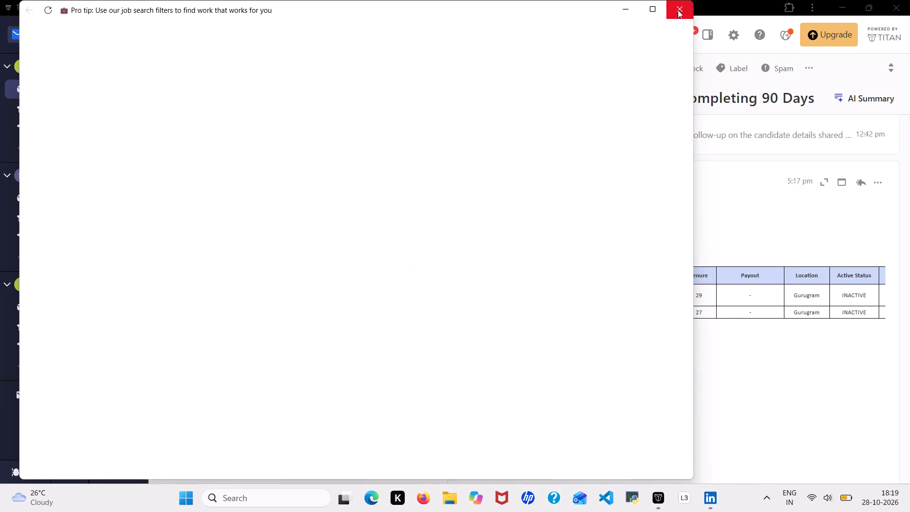
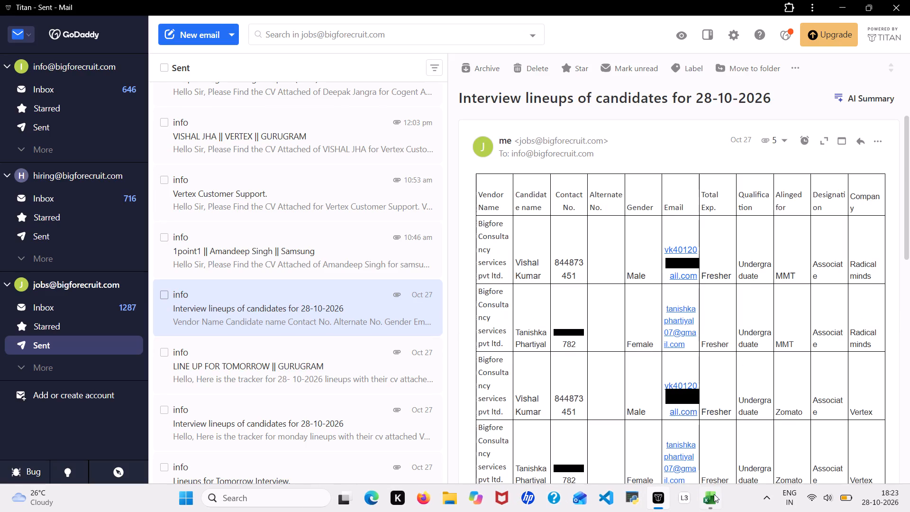
Switch to the Vertex candidate tracker in Excel and copy the Qualification header over the Total Exp. header in G1.
left_click(719, 448)
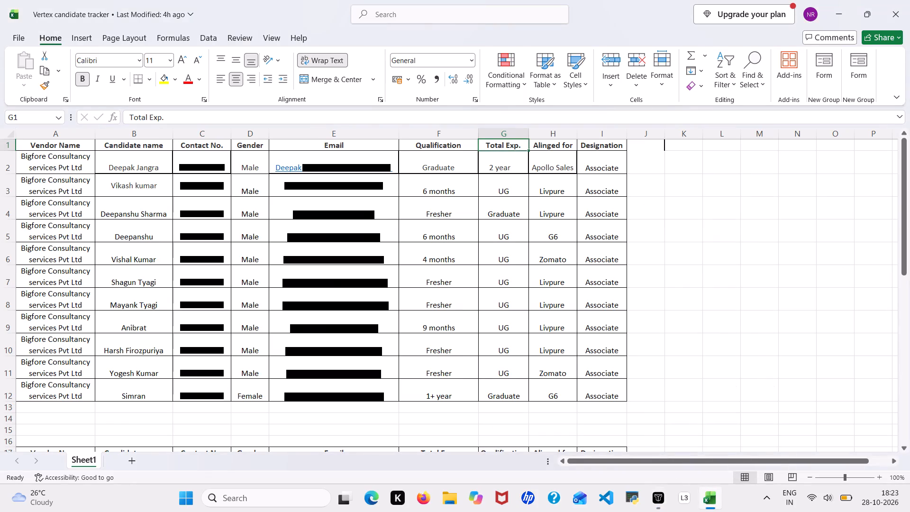
left_click(455, 146)
key("ctrl+c")
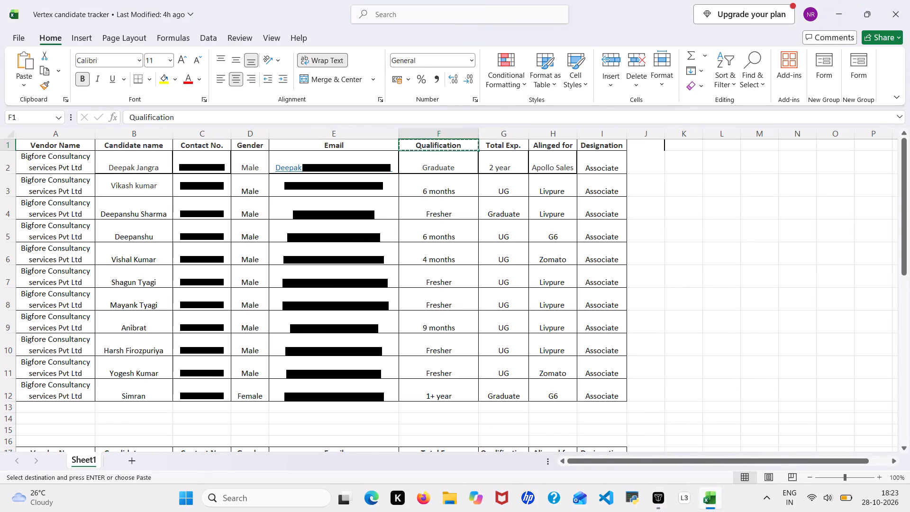
key("Right")
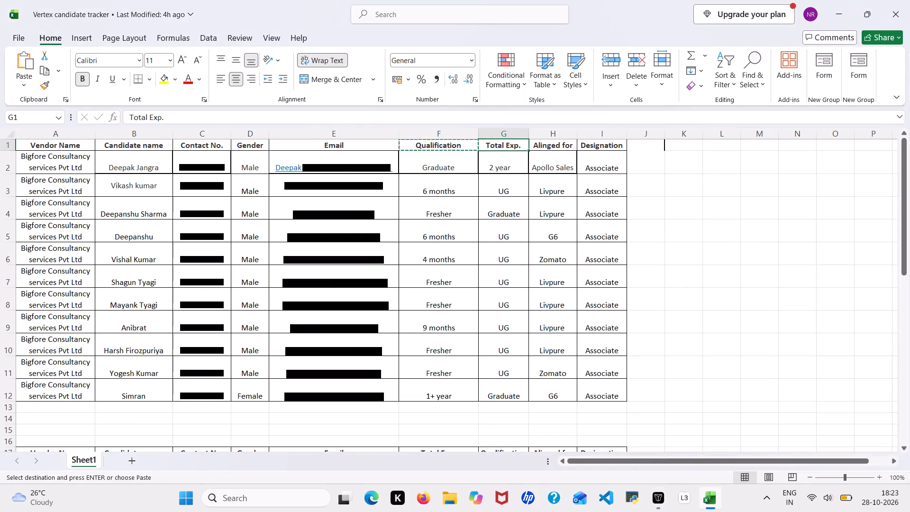
key("ctrl+v")
left_click(469, 142)
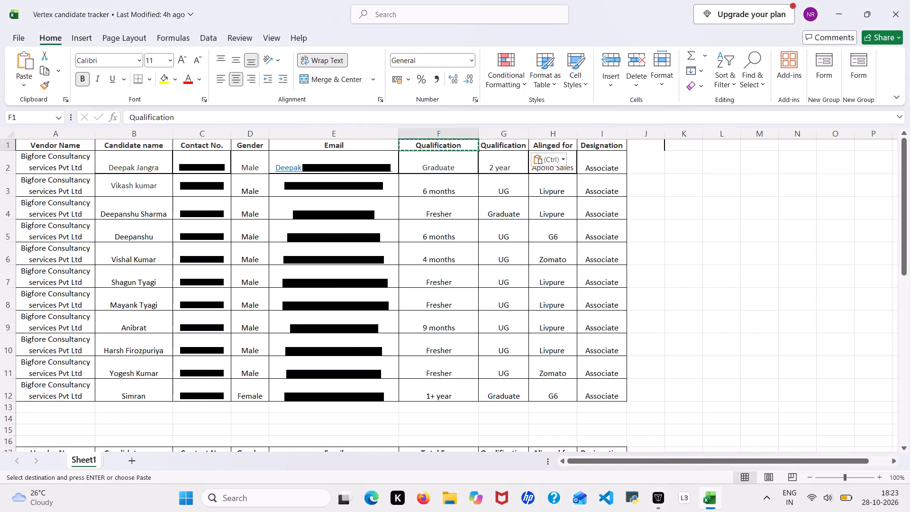
left_click(498, 145)
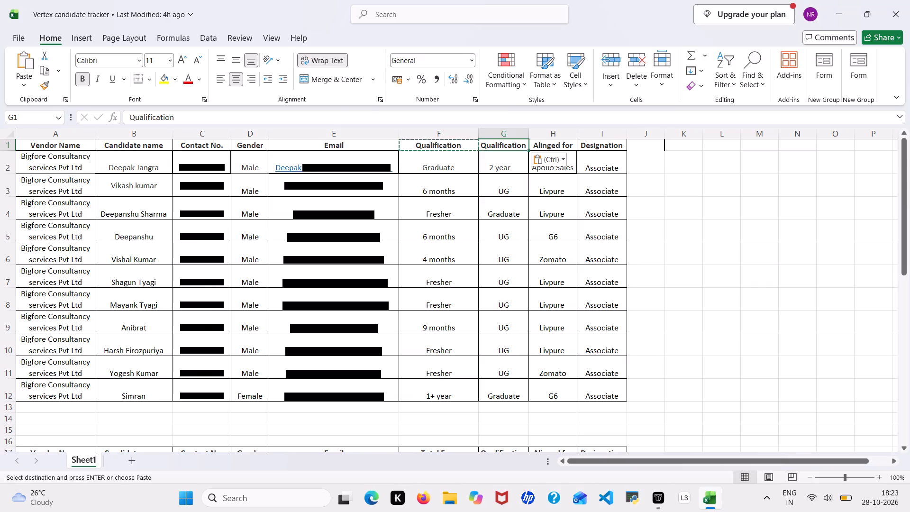
Replace the header in F1 with Total Experience.
left_click(462, 144)
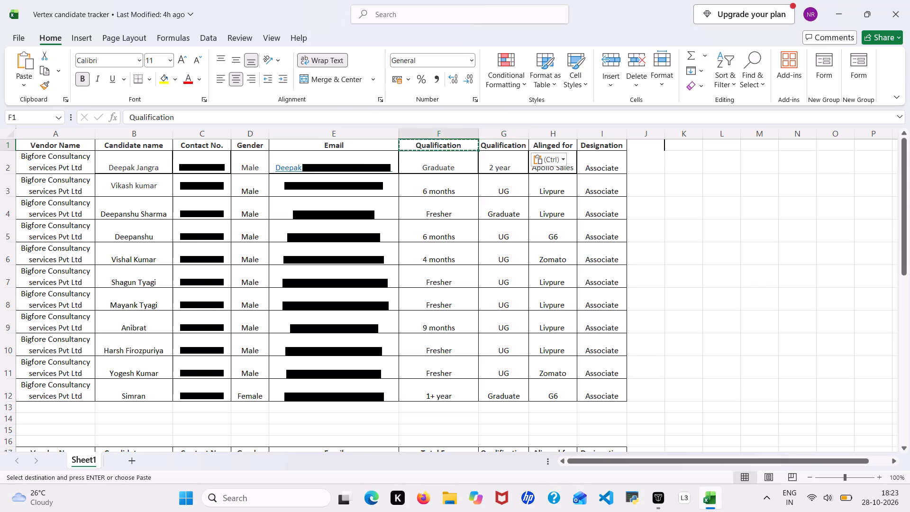
key("t")
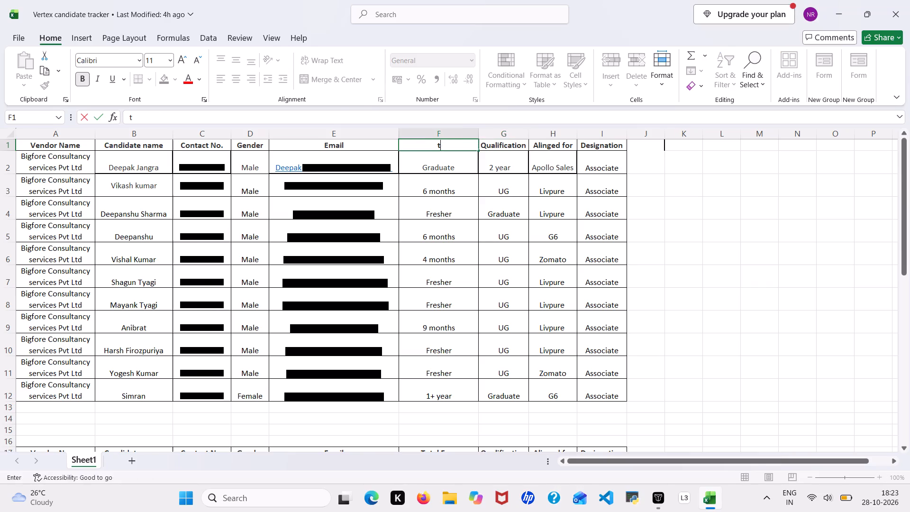
key("BackSpace")
type("Total Exp")
type("erience")
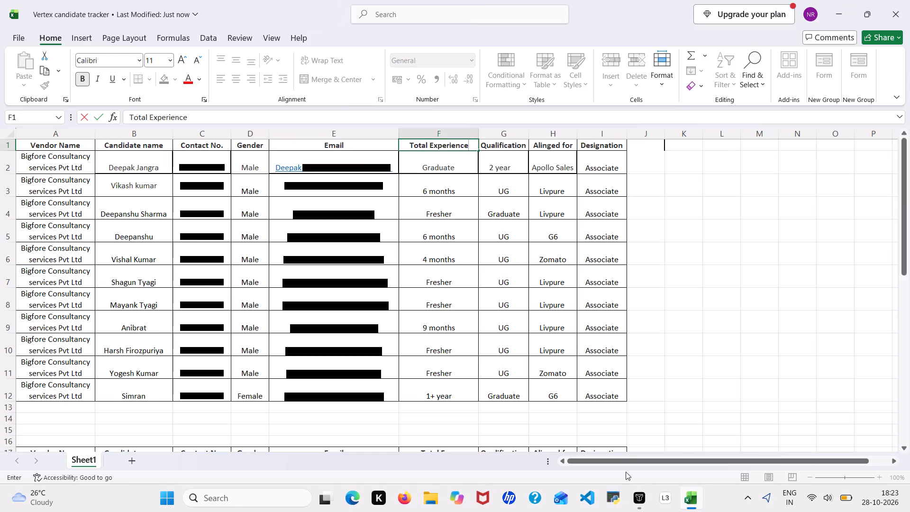
Switch to Titan mail and open the 12:14 pm Walk-in Interview - 28 October 2026 email among the info account's sent messages.
left_click(645, 503)
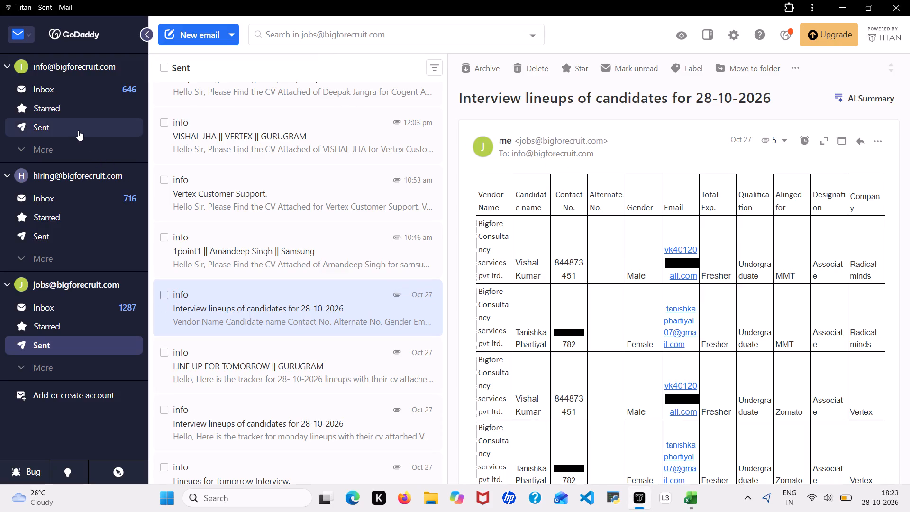
left_click(77, 128)
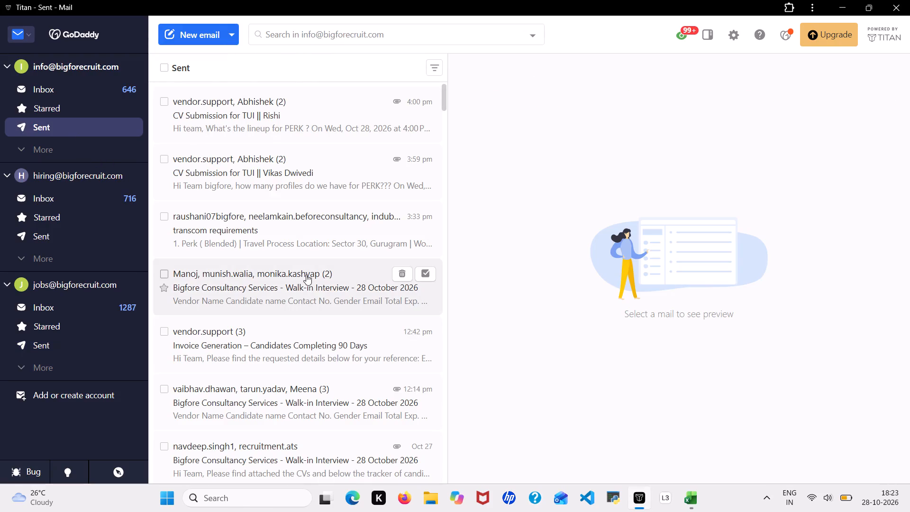
scroll(306, 274, "down", 3)
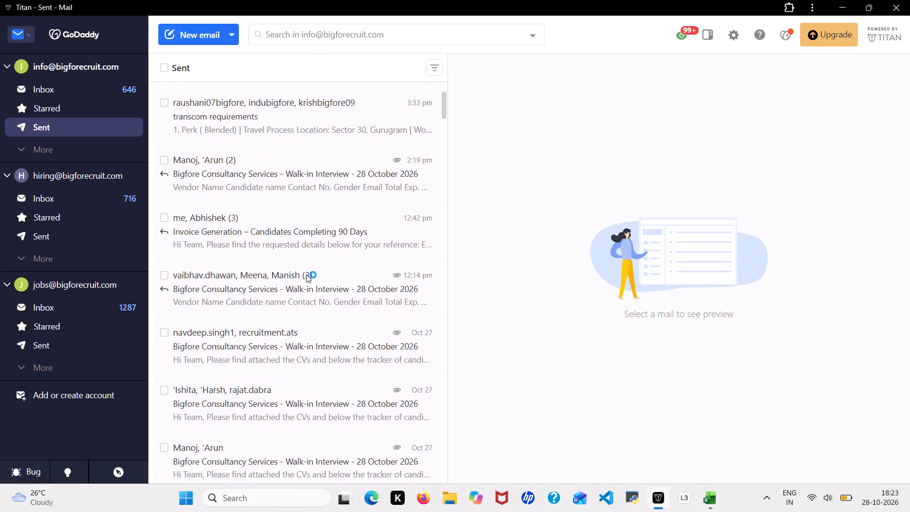
scroll(306, 274, "down", 2)
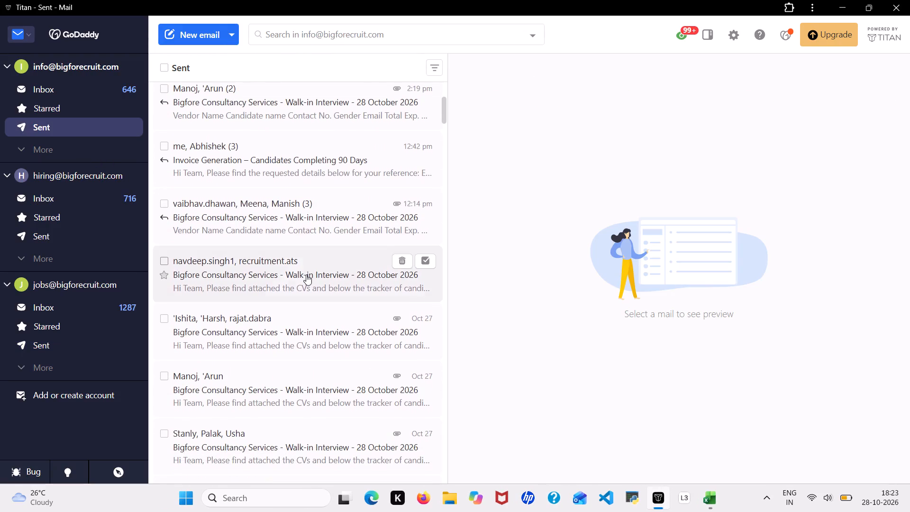
left_click(289, 194)
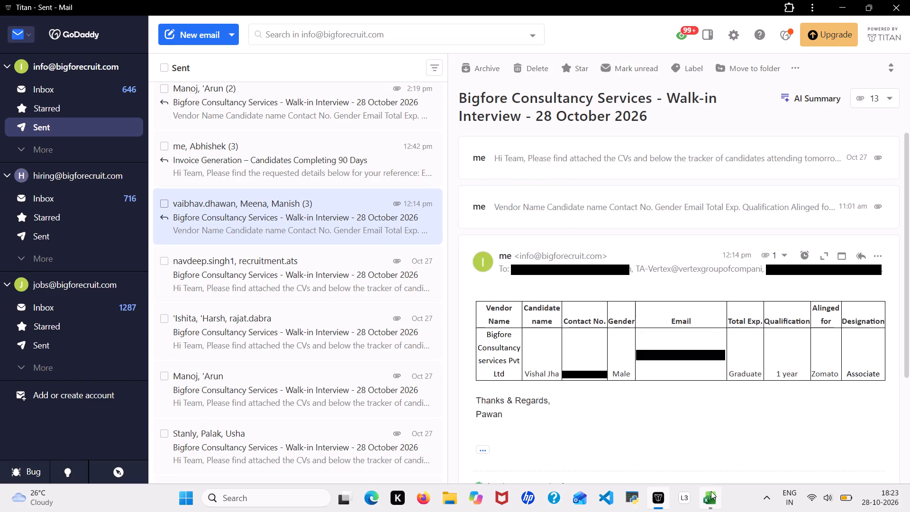
Return to the Excel tracker and shorten the F1 header to Total Exp.
left_click(701, 436)
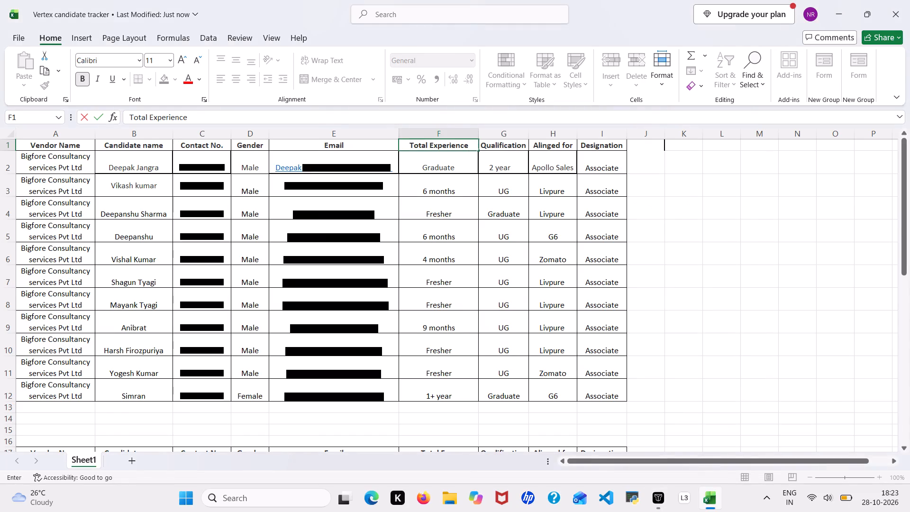
key("BackSpace")
key("BackSpace")
key("BackSpace")
key("BackSpace")
key("BackSpace")
key("BackSpace")
key("BackSpace")
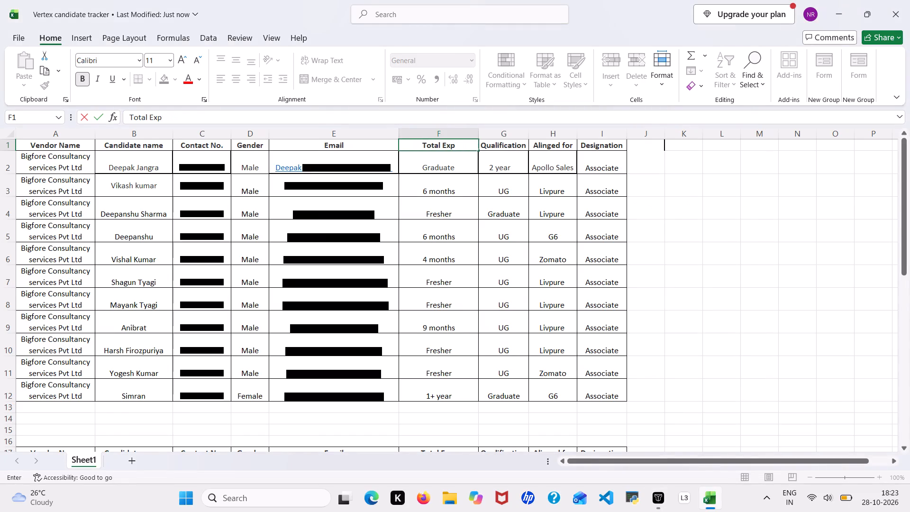
key("period")
left_click(558, 286)
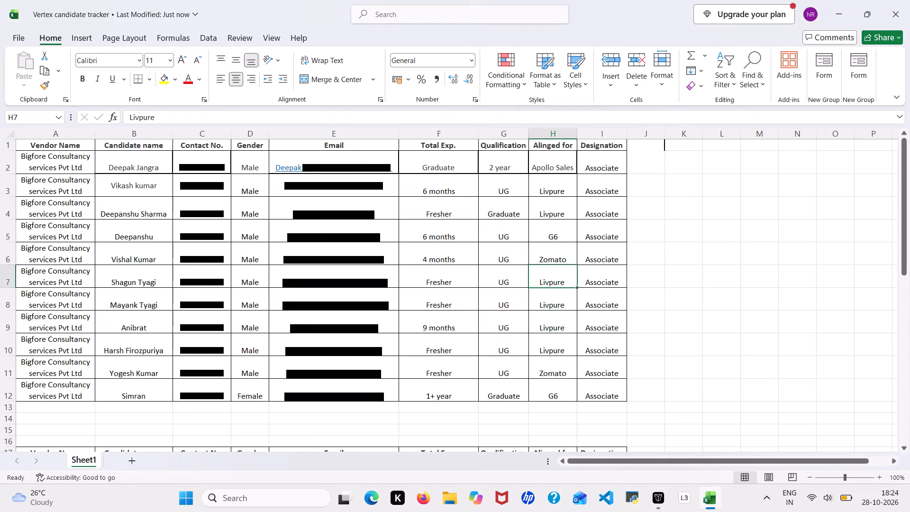
Clear the candidate entries from Candidate name through Alinged for in rows 2 to 12, B2:H12.
left_click_drag(561, 393, 151, 169)
key("Delete")
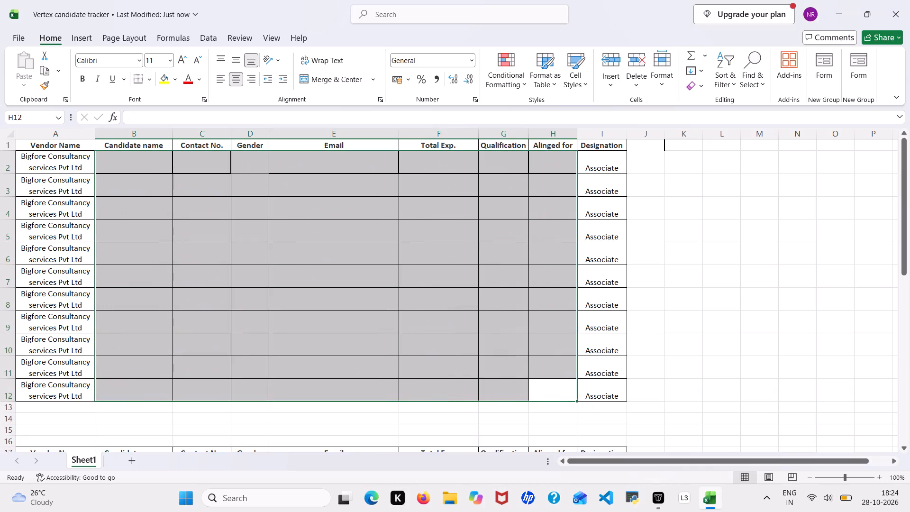
Switch back to the info account's sent messages in Titan mail.
left_click(660, 499)
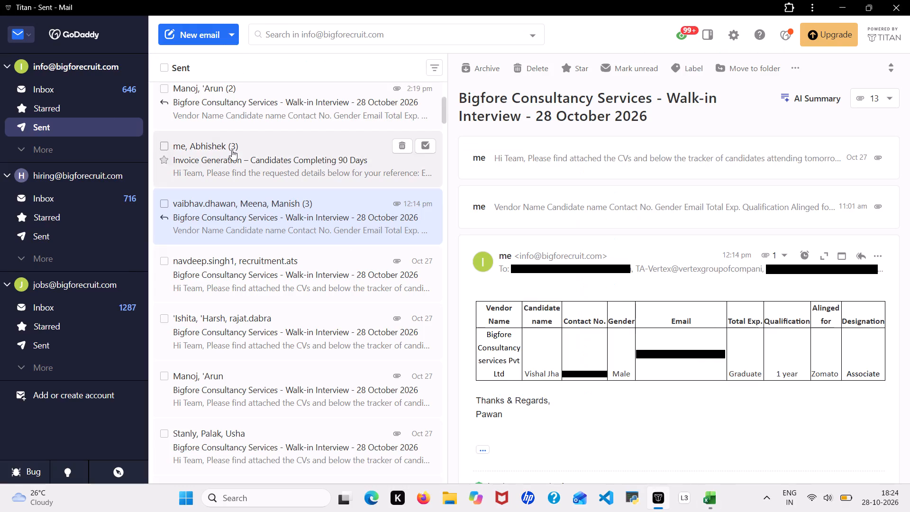
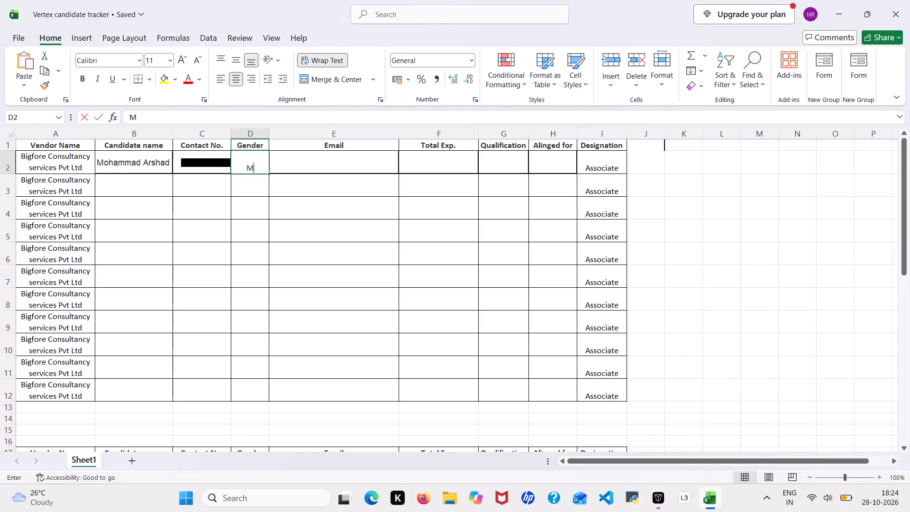
Complete the first candidate's Gender entry in row 2 as Male.
type("ale")
key("Right")
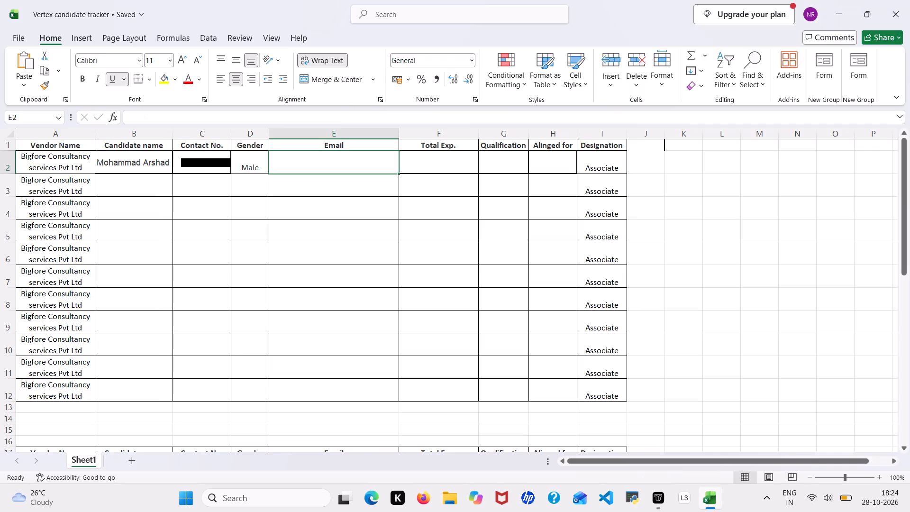
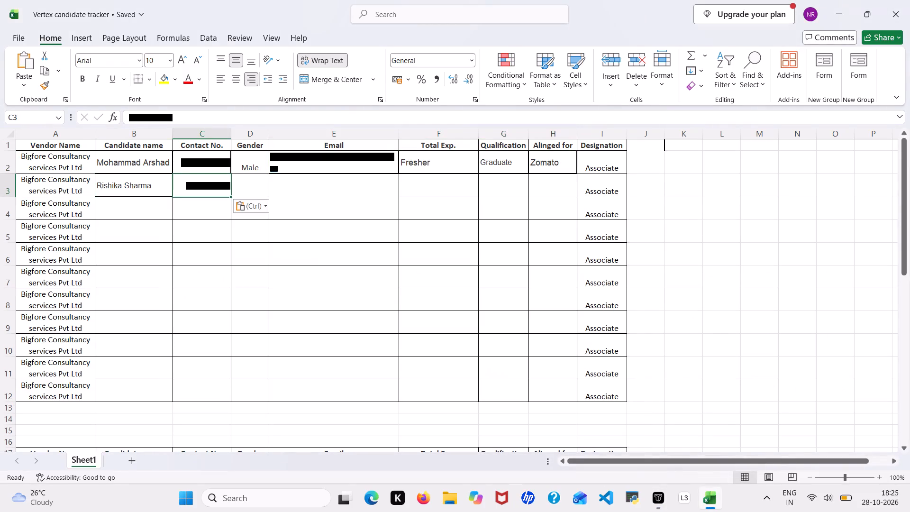
Enter Female as the Gender for the second candidate in row 3.
left_click(252, 188)
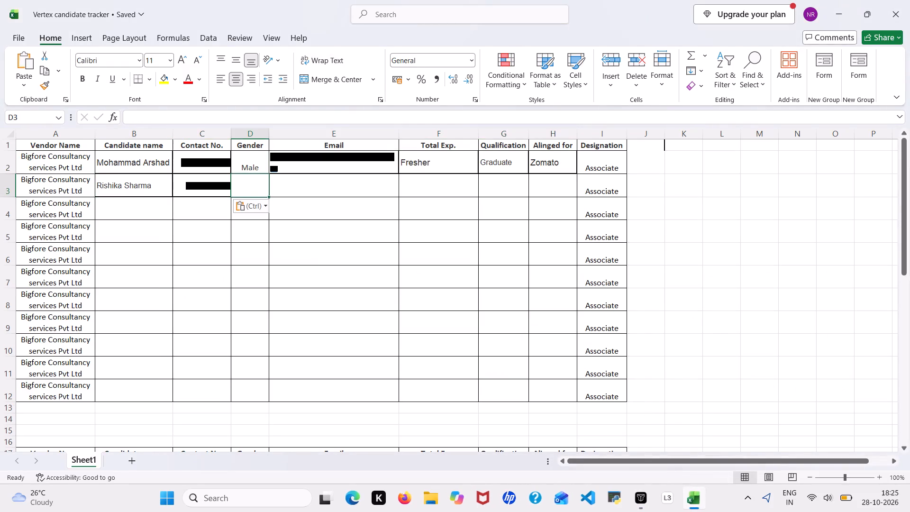
key("shift+f")
type("ema")
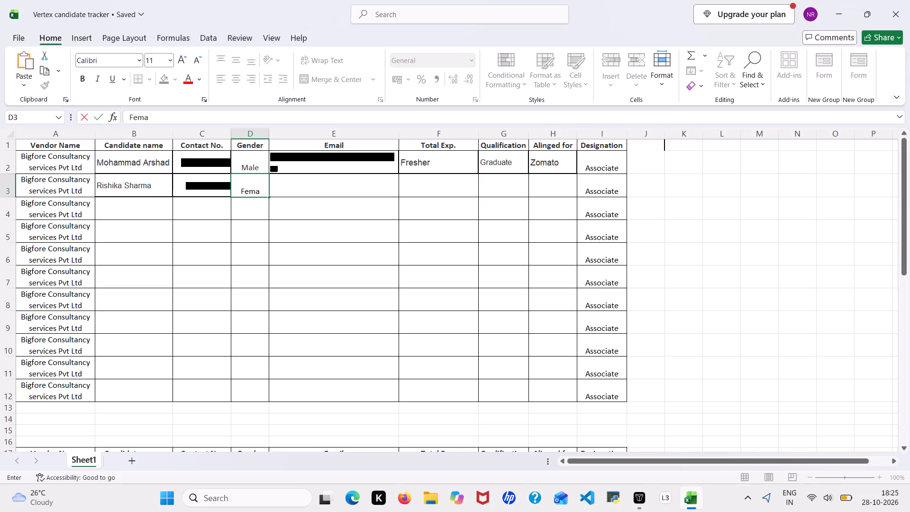
type("le")
key("Right")
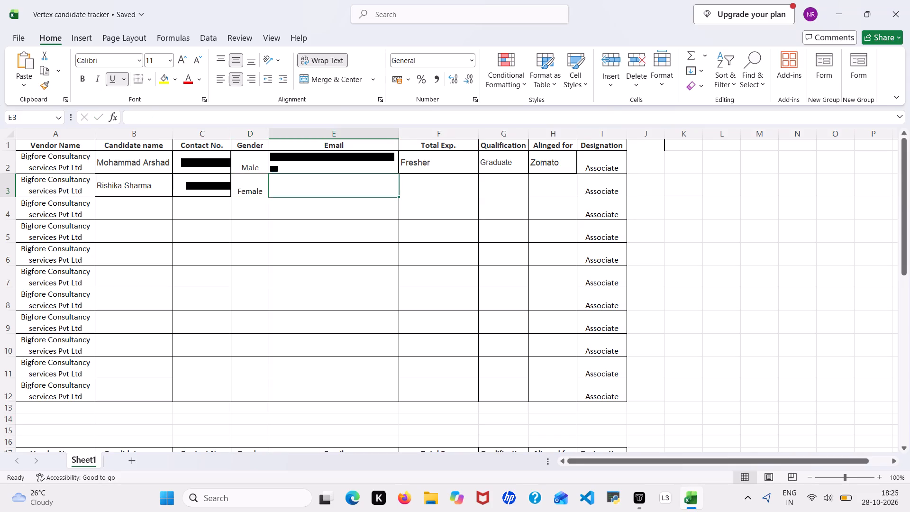
Switch to the Titan mail window to get the second candidate's email address for row 3.
left_click(639, 511)
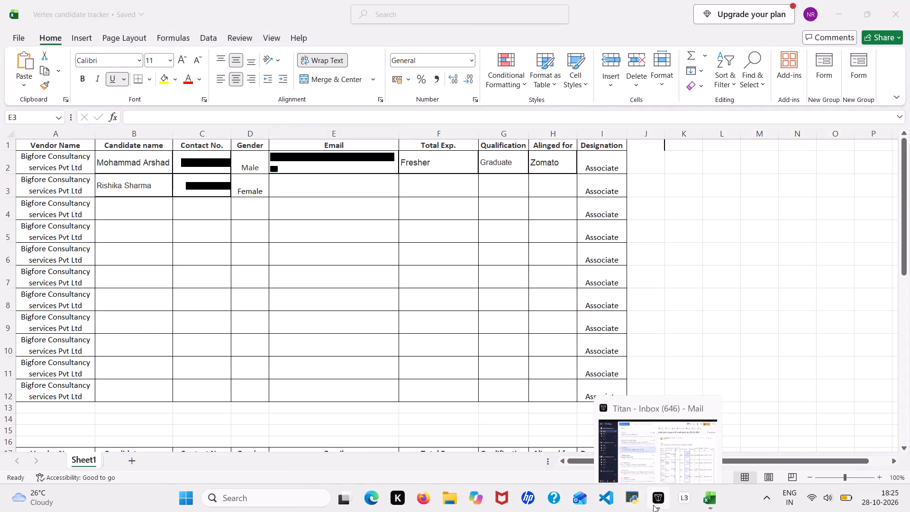
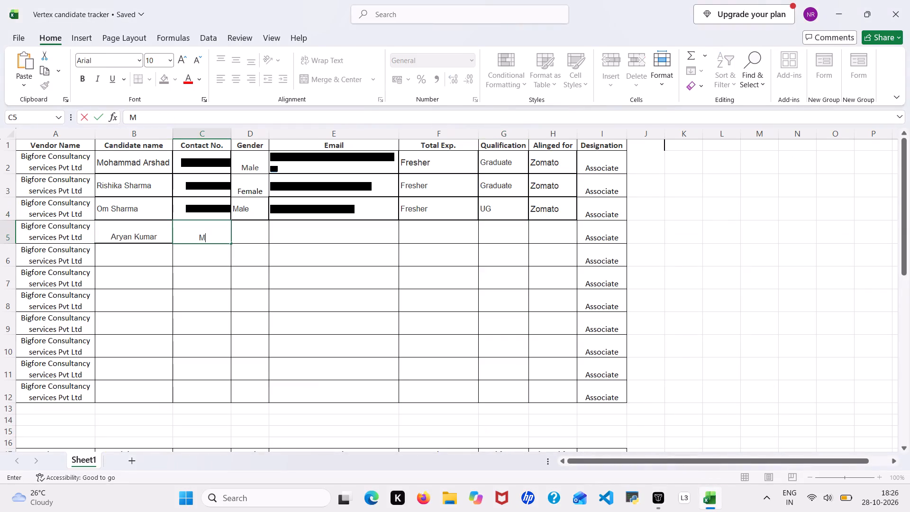
Remove the stray letter from row 5's Contact No. cell and restore the candidate's contact number.
key("BackSpace")
key("ctrl+z")
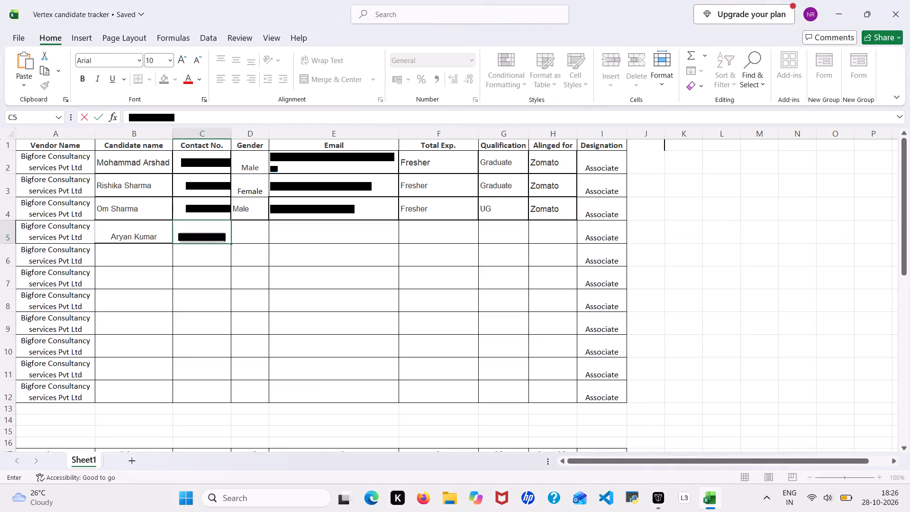
Enter Male as the Gender for the fourth candidate in row 5.
key("Right")
key("ctrl+m")
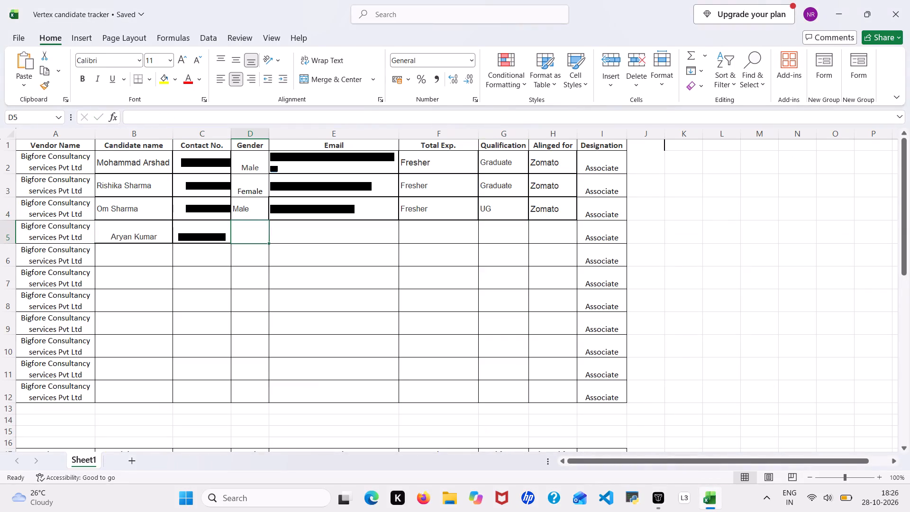
left_click(248, 234)
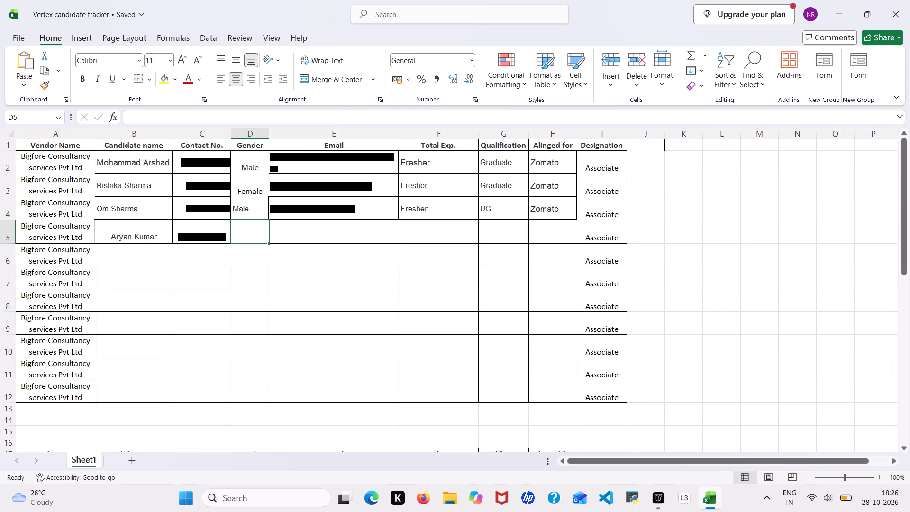
key("shift+m")
key("Right")
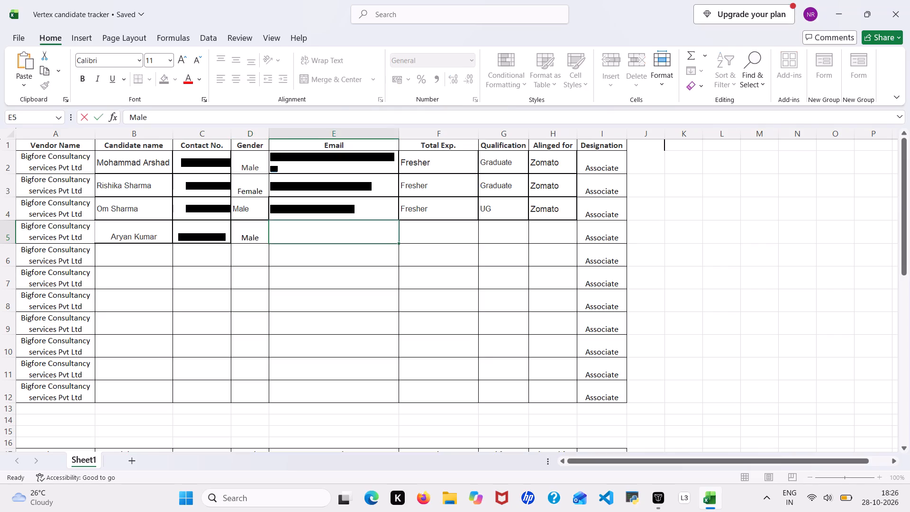
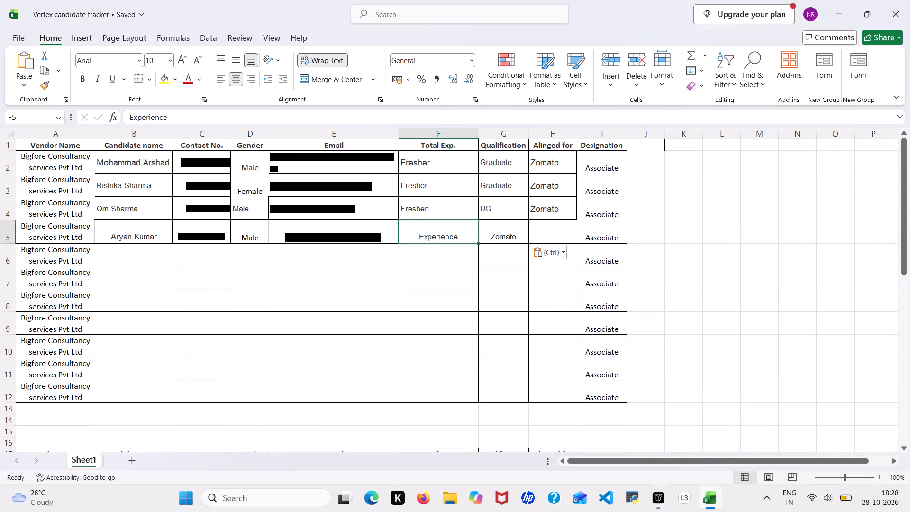
Replace the Total Exp. entry for the fourth candidate in row 5 with 1+ year.
key("Delete")
type("1+ year")
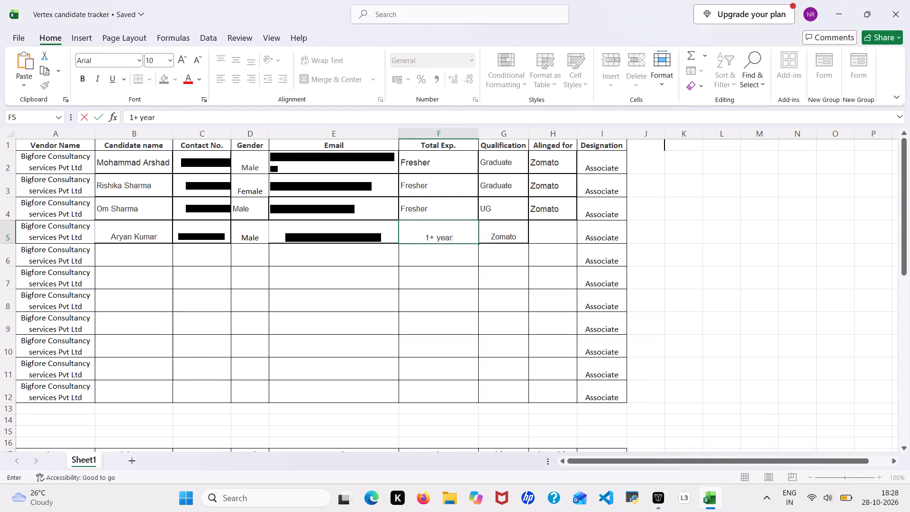
left_click(522, 238)
key("ctrl+z")
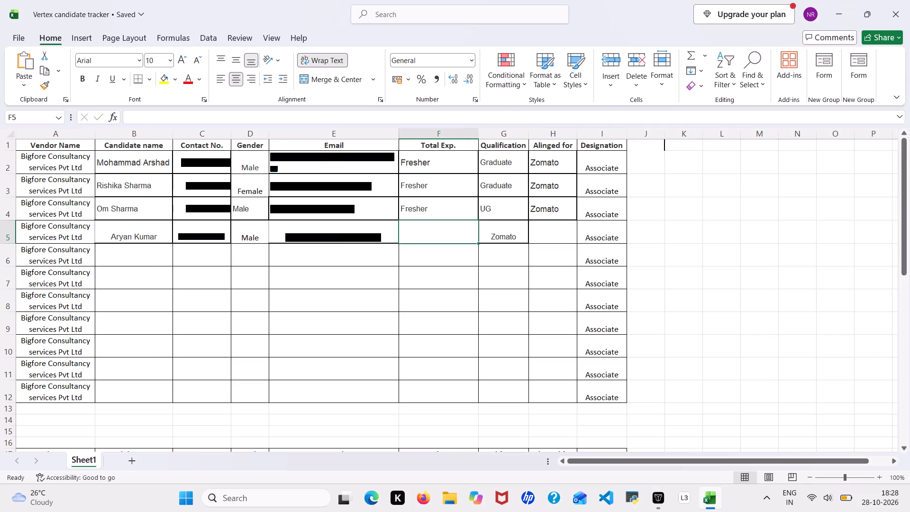
key("ctrl+y")
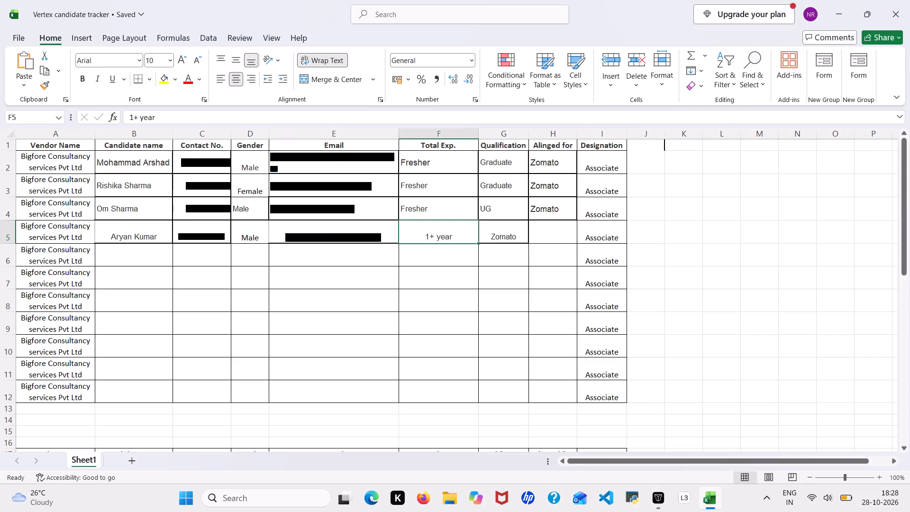
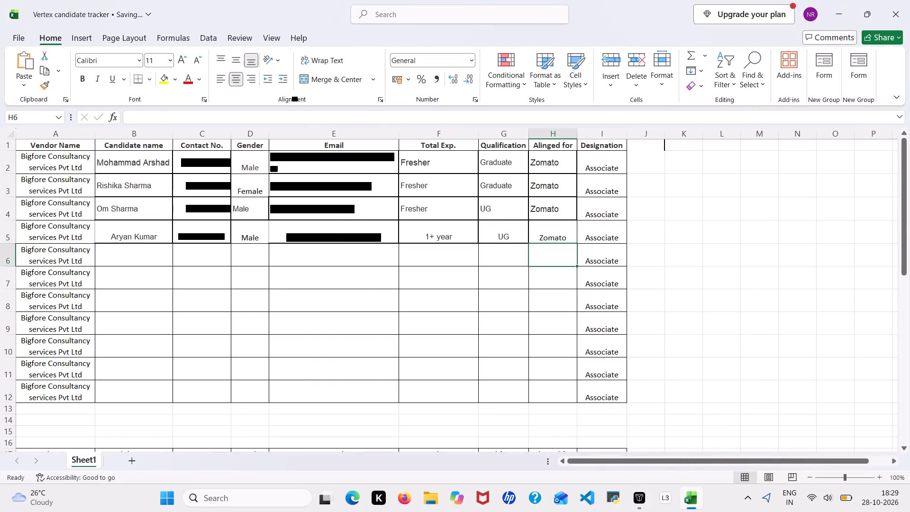
Select the empty Contact No. cell in row 6, the next candidate's row.
key("Left")
key("Left")
key("Left")
key("Left")
key("Left")
key("Left")
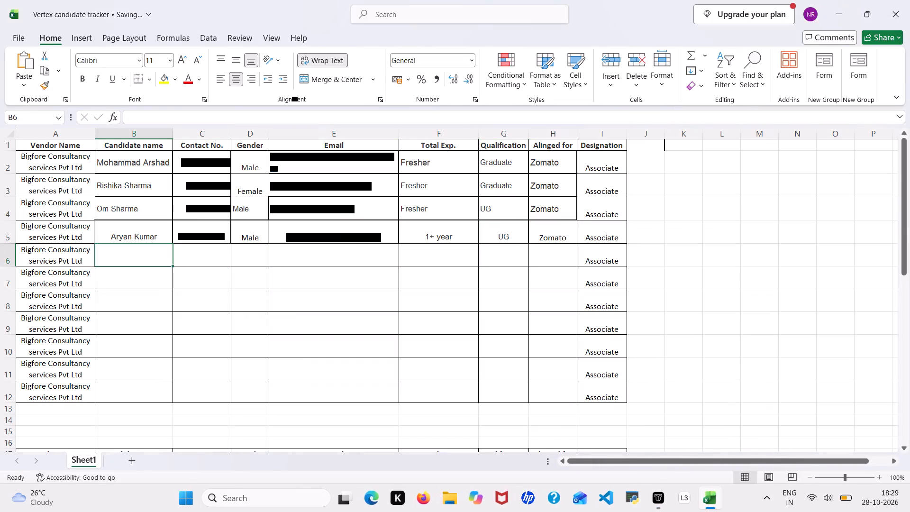
key("Right")
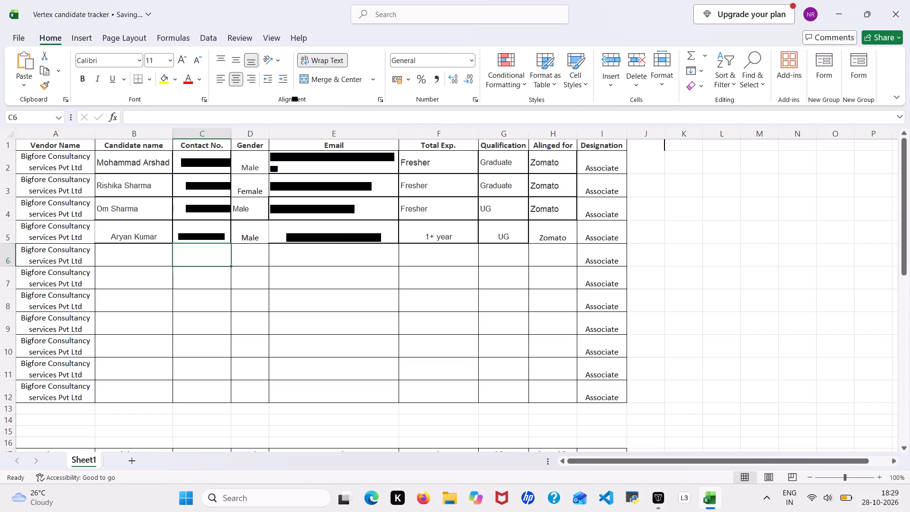
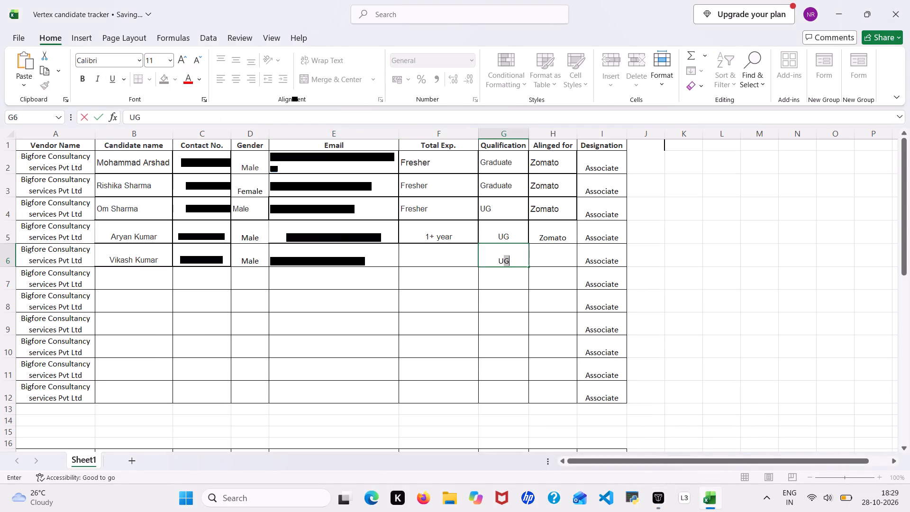
Complete row 6's UG qualification entry and fill in Livpure under Alinged for.
key("Right")
type("Livpure")
key("Down")
Select the empty Contact No. cell in row 7, the next candidate's row.
key("Left")
key("Left")
key("Left")
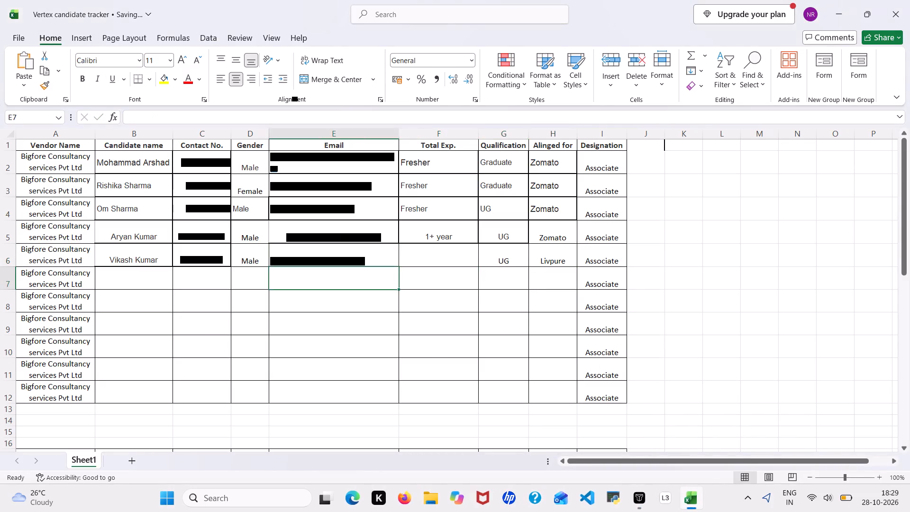
key("Left")
key("Left")
left_click(644, 492)
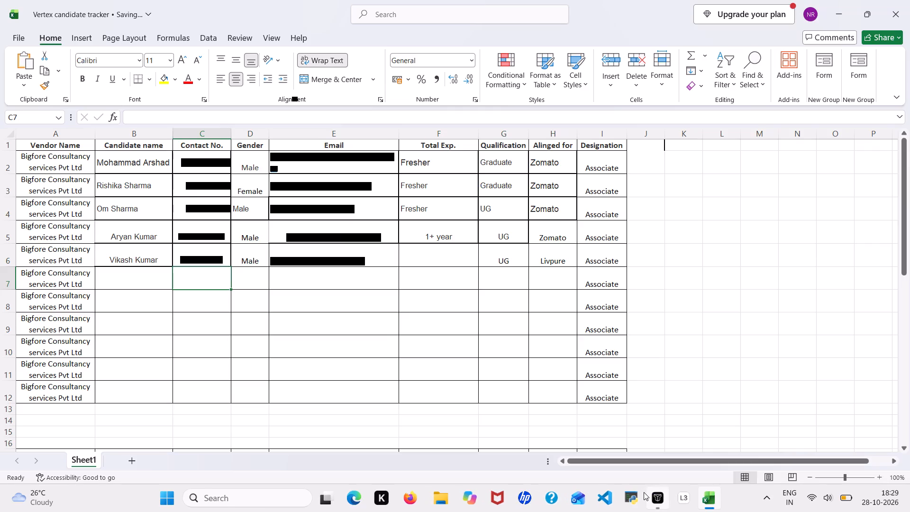
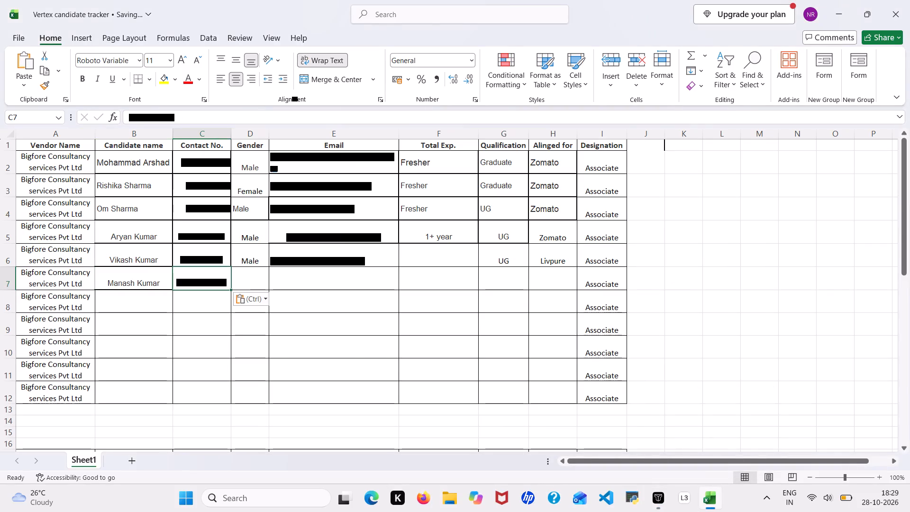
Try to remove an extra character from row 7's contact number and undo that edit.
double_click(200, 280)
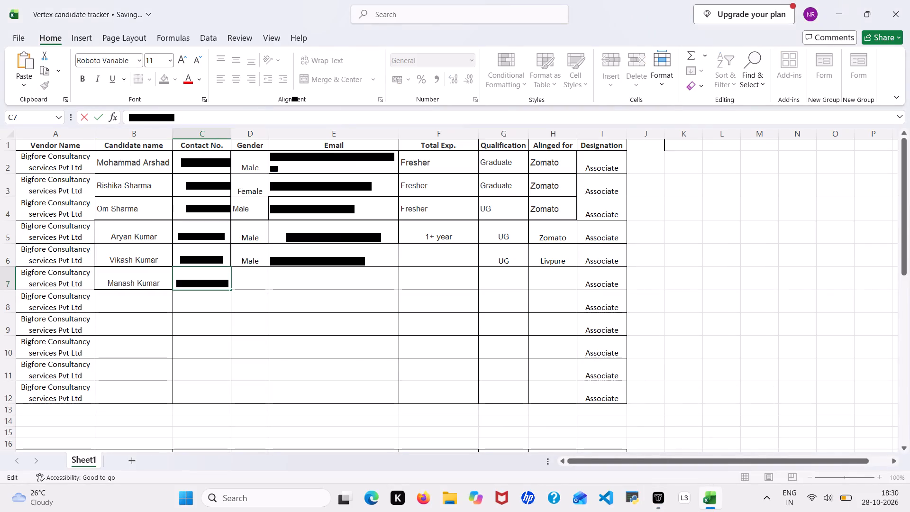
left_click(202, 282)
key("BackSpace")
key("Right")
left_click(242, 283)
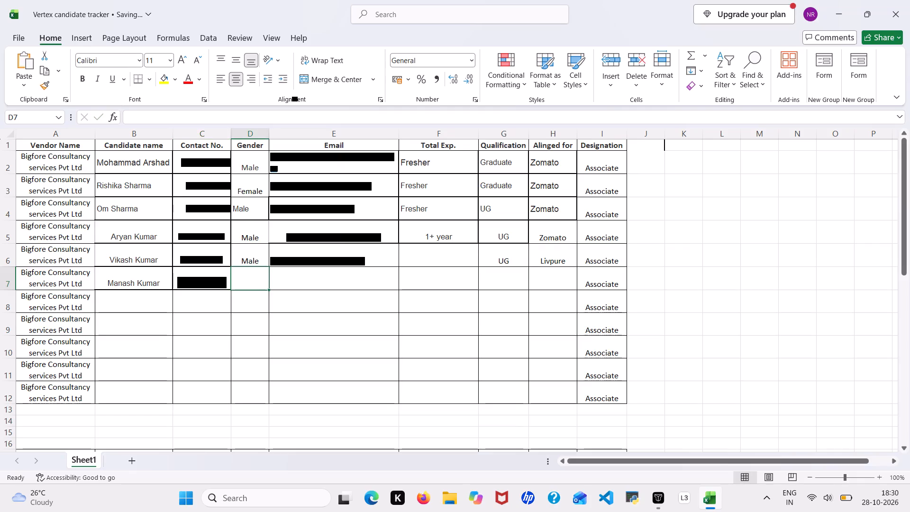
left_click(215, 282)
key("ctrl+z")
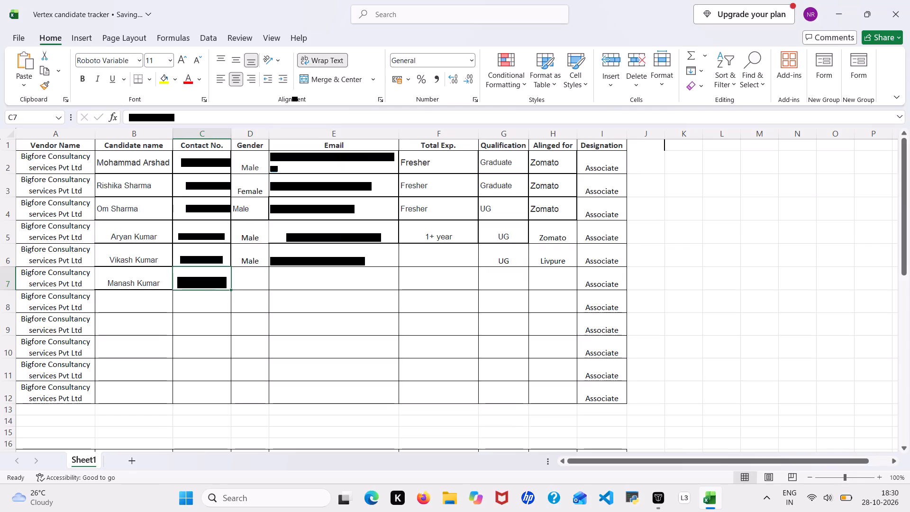
Delete one character from the contact number in row 7.
double_click(203, 279)
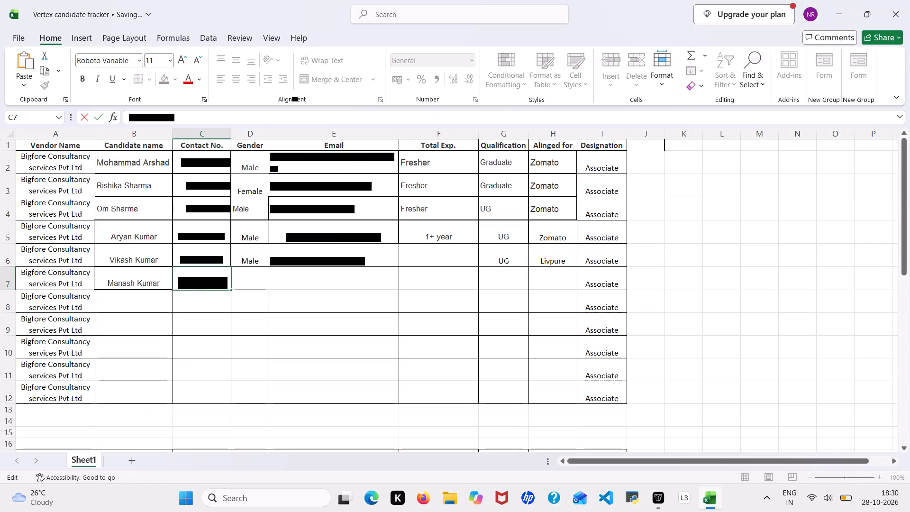
key("BackSpace")
Enter Male as the gender in row 7.
left_click(245, 280)
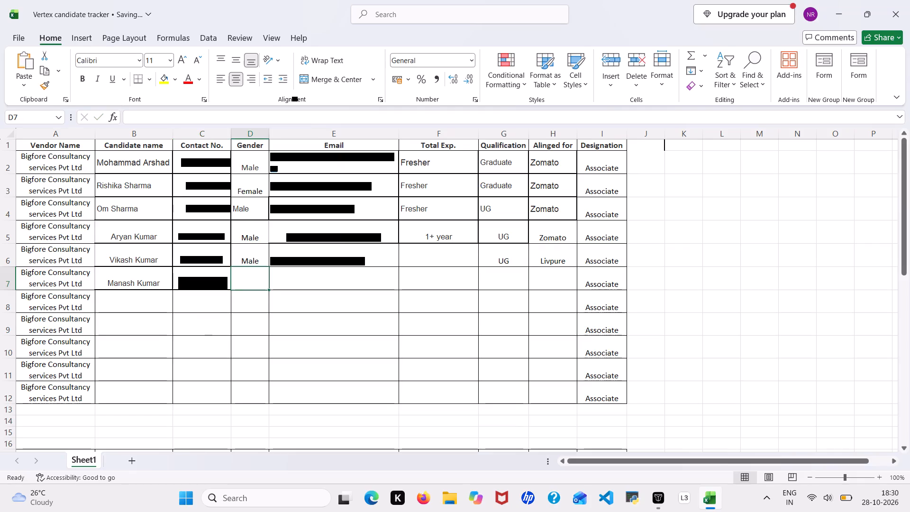
key("shift+m")
key("Right")
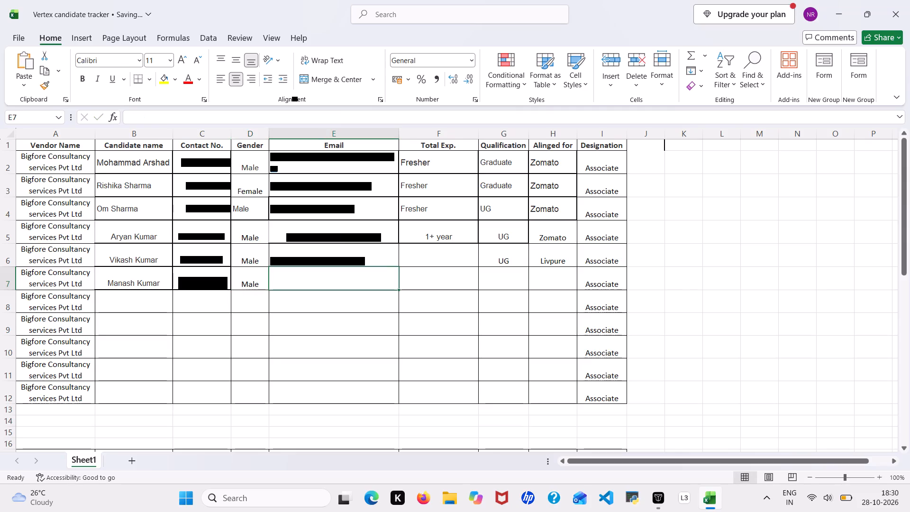
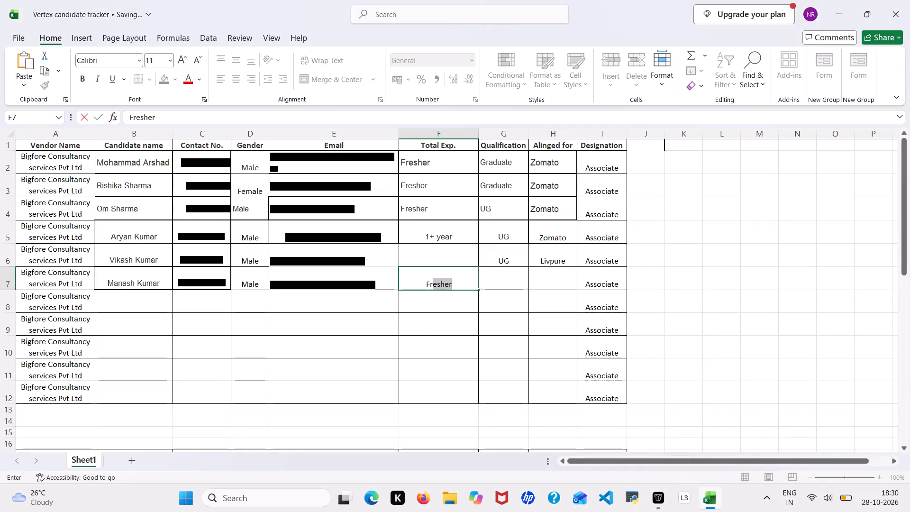
Complete row 7 with Graduate as the qualification and Livpure in the Alinged for column.
key("Right")
type("Gra")
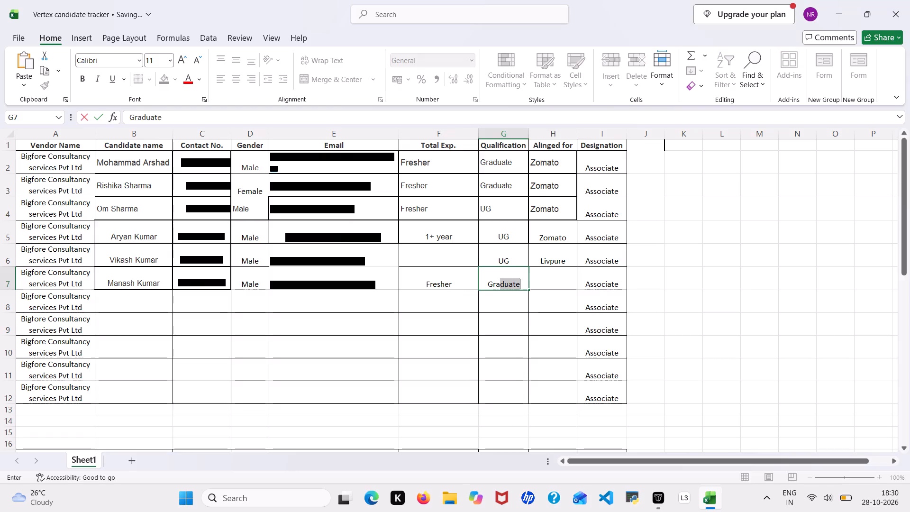
key("Right")
key("shift+l")
key("Left")
key("Left")
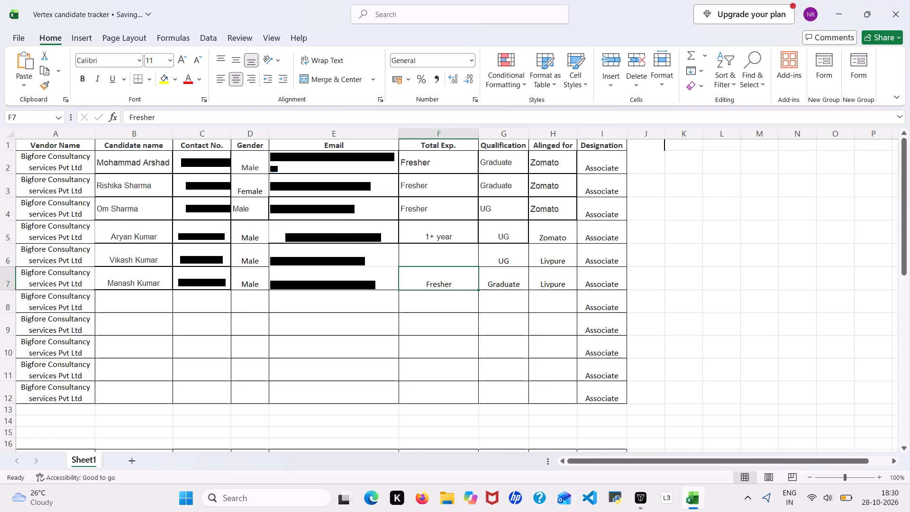
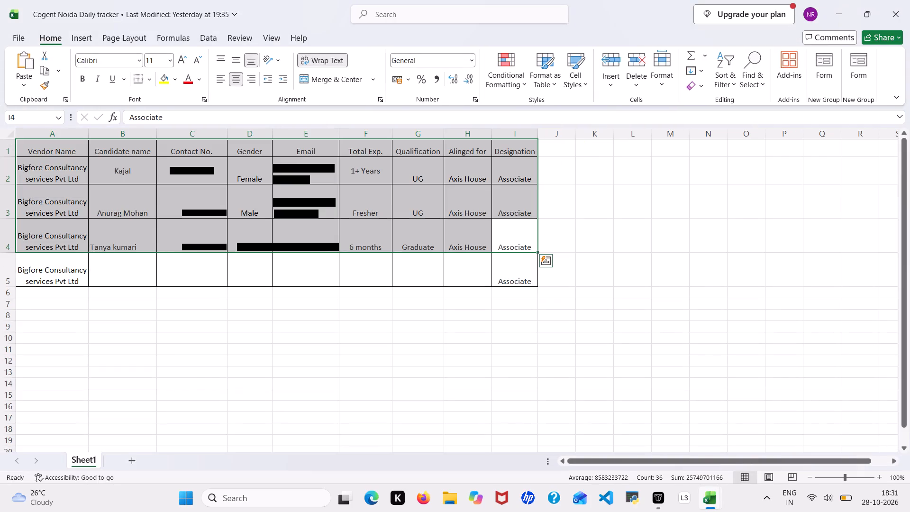
Clear the old candidate details from Candidate name through Total Exp. in rows 2 to 4, including row 4's Qualification.
left_click(452, 263)
left_click_drag(427, 204, 347, 172)
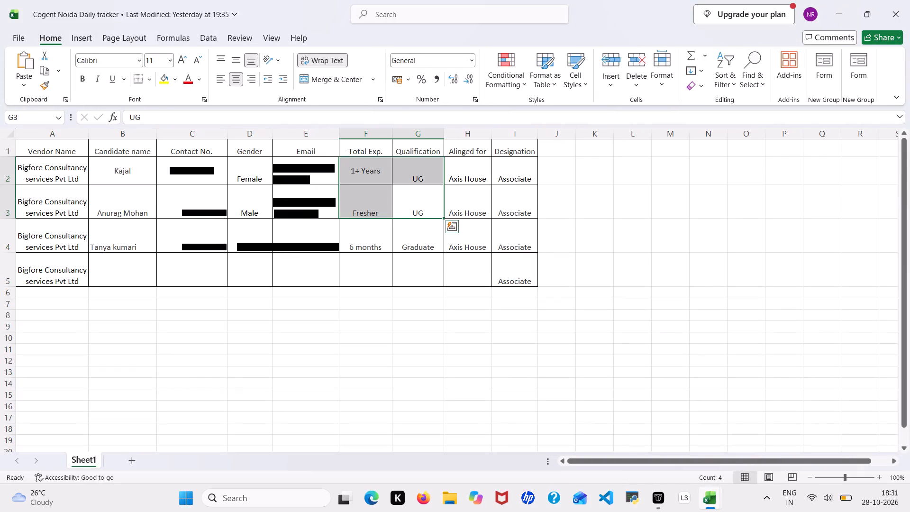
left_click_drag(377, 207, 140, 176)
key("Delete")
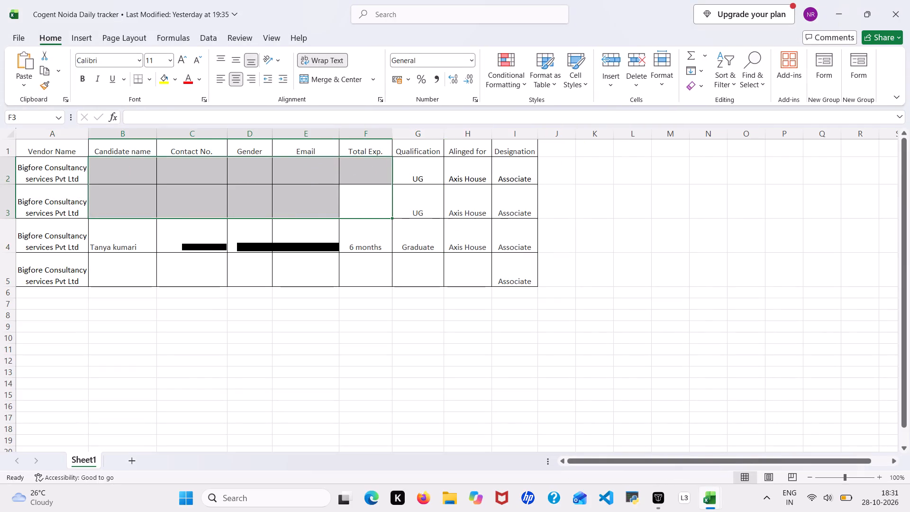
left_click_drag(435, 247, 156, 247)
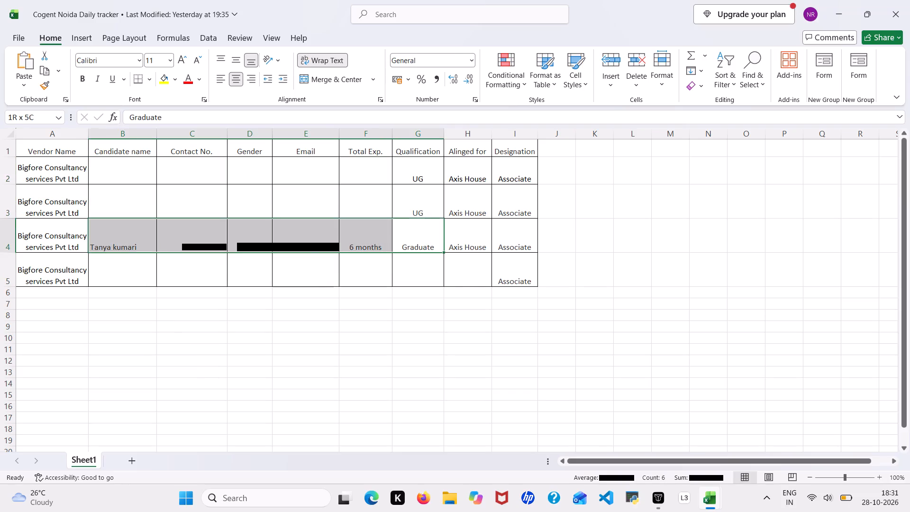
left_click_drag(156, 247, 150, 244)
key("Delete")
left_click(558, 390)
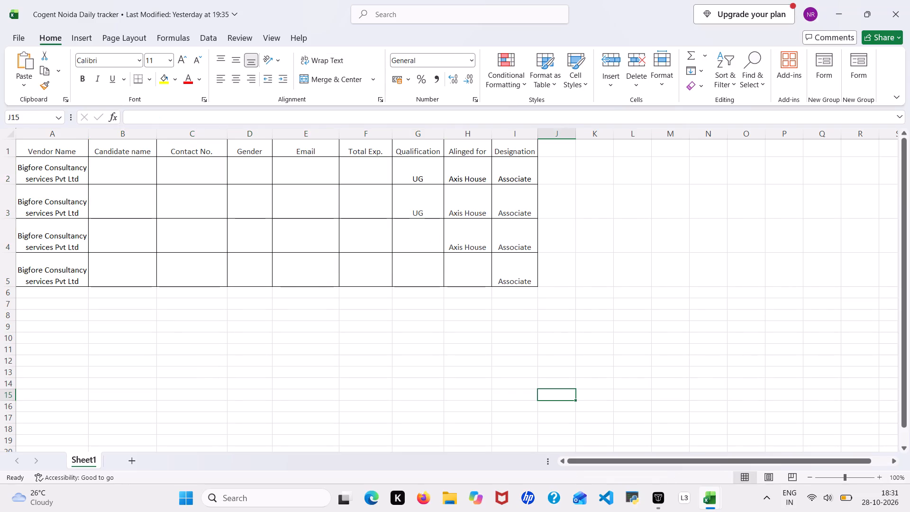
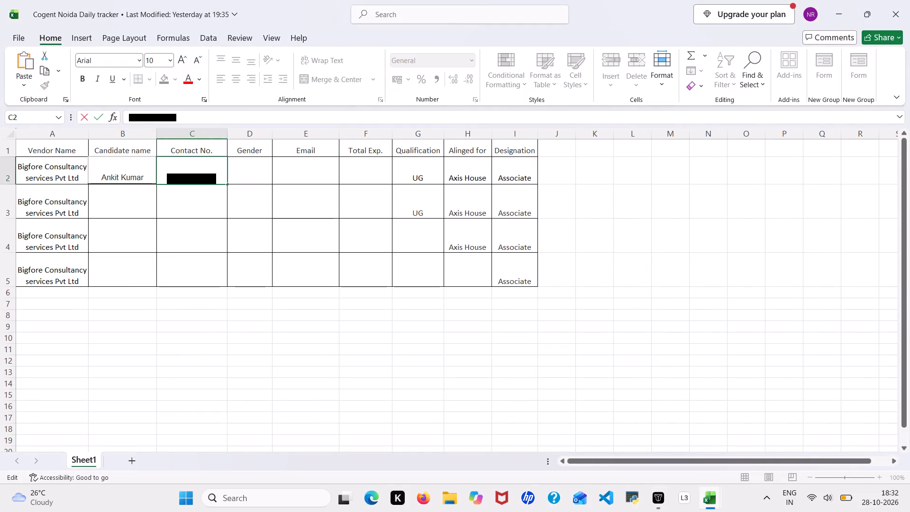
Remove the two extra characters from within the candidate's contact number in row 2.
left_click(188, 178)
key("BackSpace")
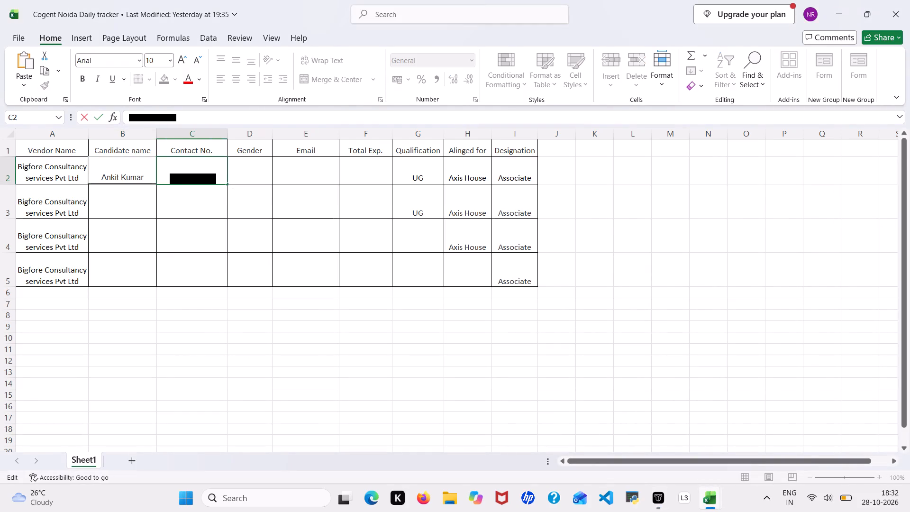
left_click(202, 177)
key("BackSpace")
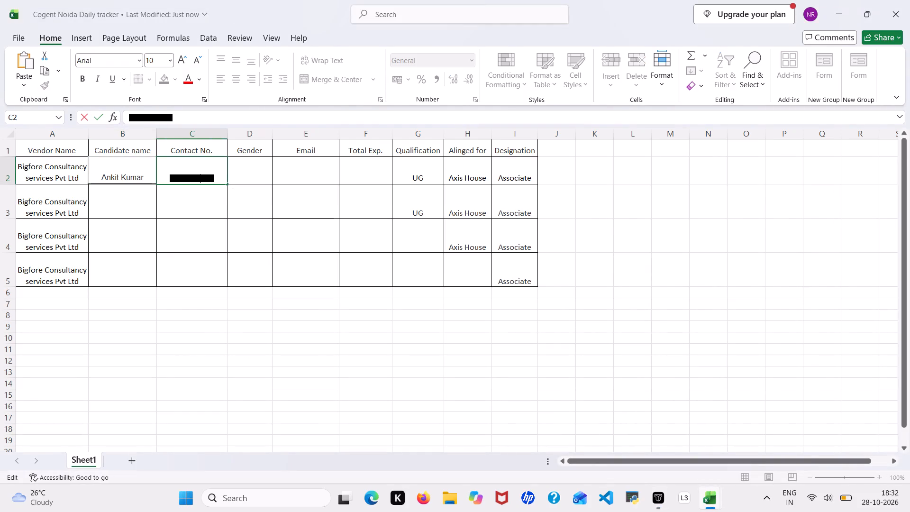
Fill in the Gender cell for the row 2 candidate, beginning with "Fe".
left_click(248, 173)
type("Fe")
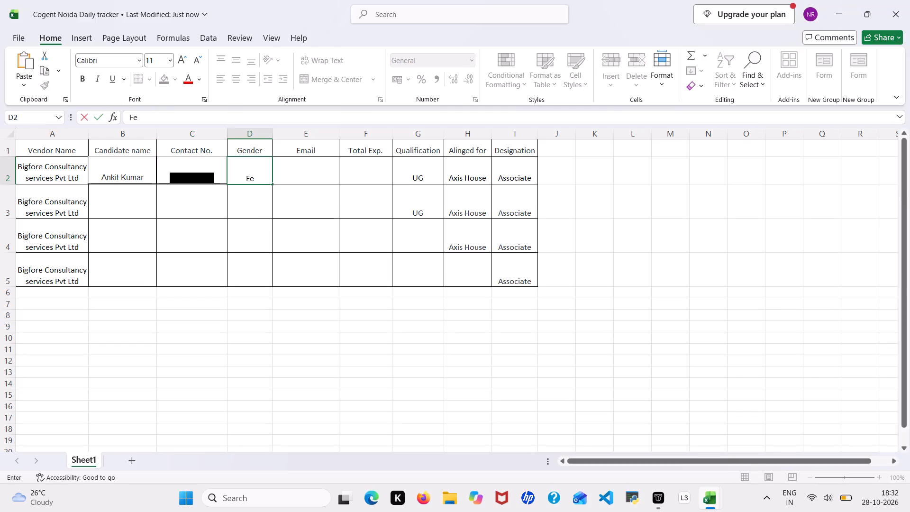
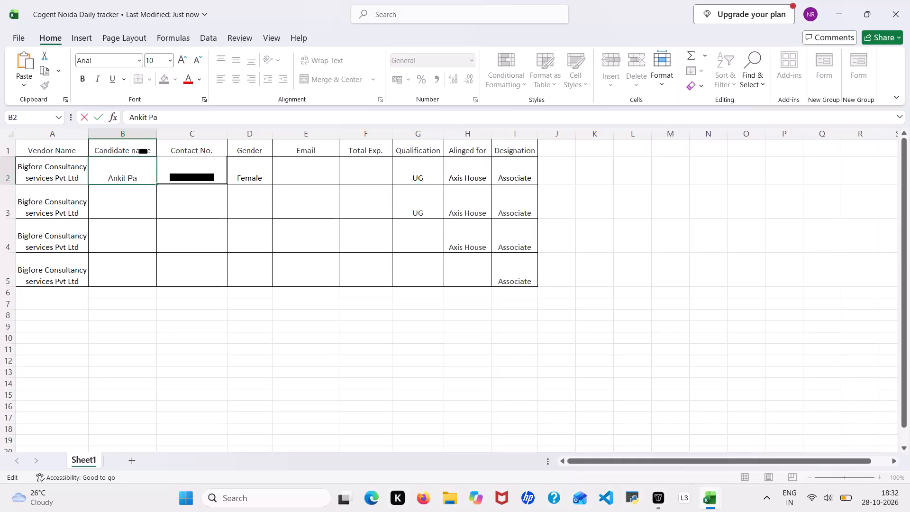
Complete the candidate's name in row 2 by adding the missing final letter "l" to the surname.
type("l")
left_click(325, 172)
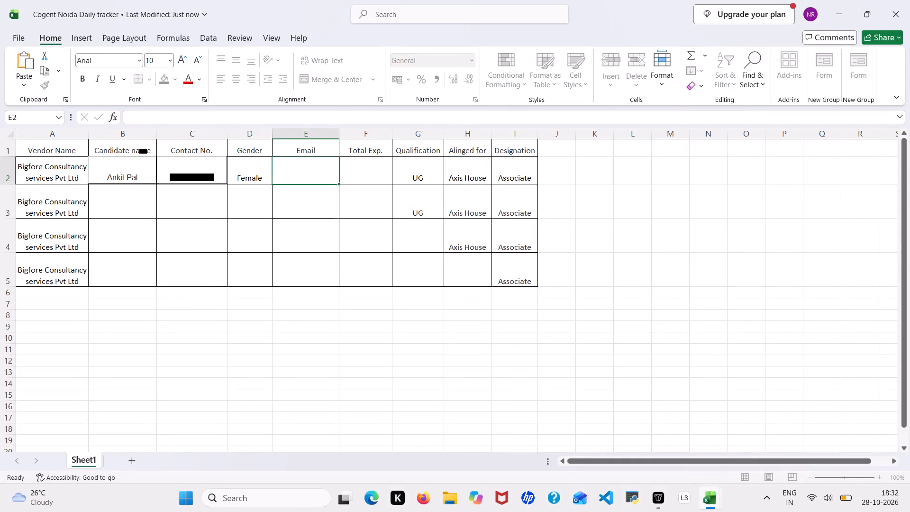
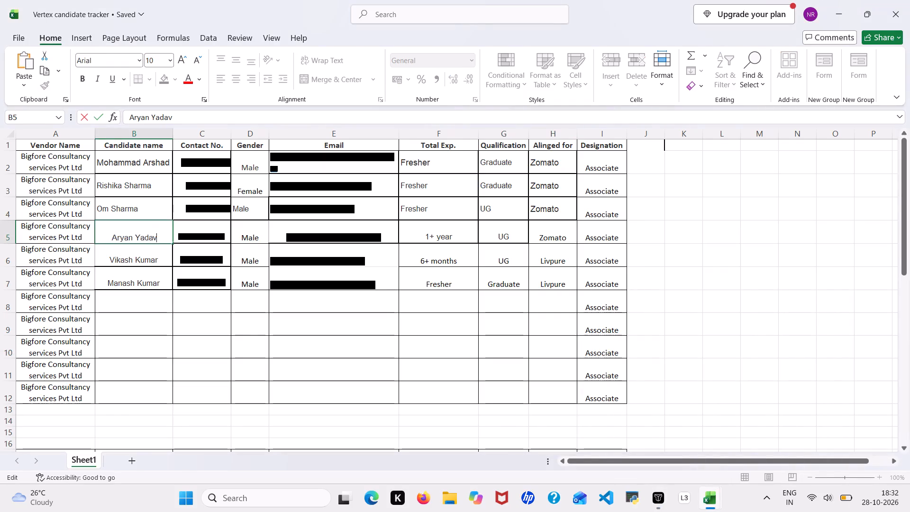
Close the edit of the candidate name in row 5 and select the empty candidate name cell in row 8.
left_click(311, 347)
left_click(138, 308)
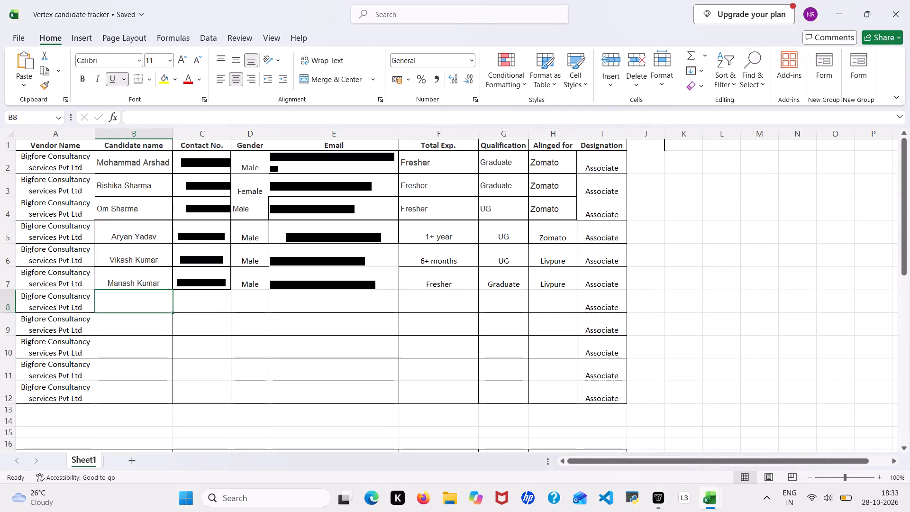
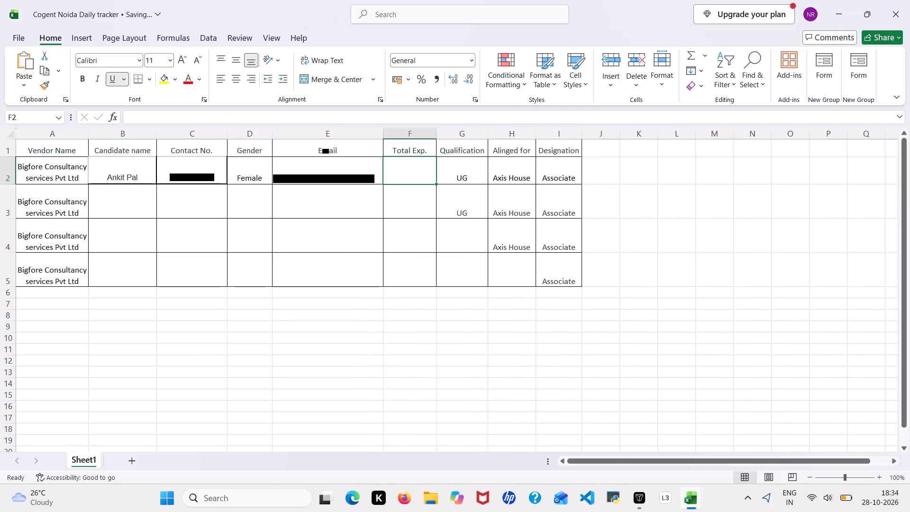
Enter Fresher as the total experience for the candidate in row 2.
type("Fresher")
left_click(429, 240)
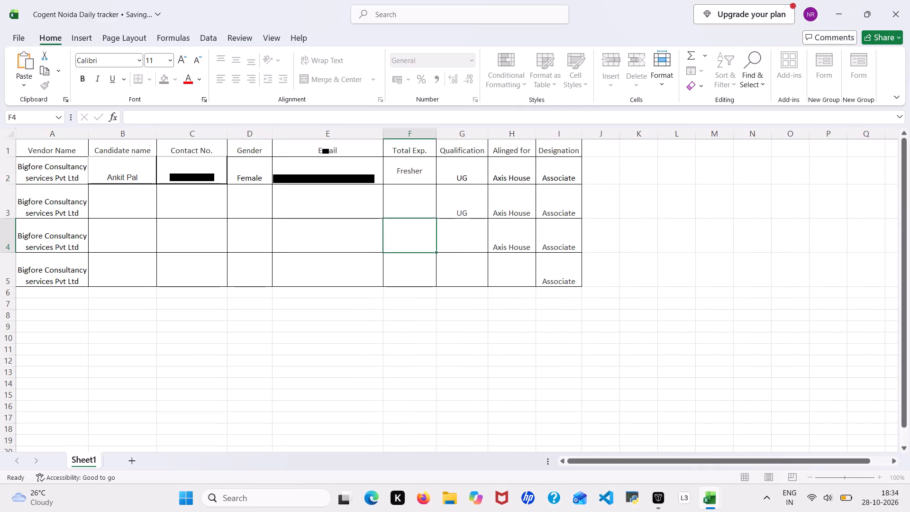
Turn off middle vertical alignment for the Total Exp. cell in row 2 so its text sits at the cell's bottom.
double_click(426, 170)
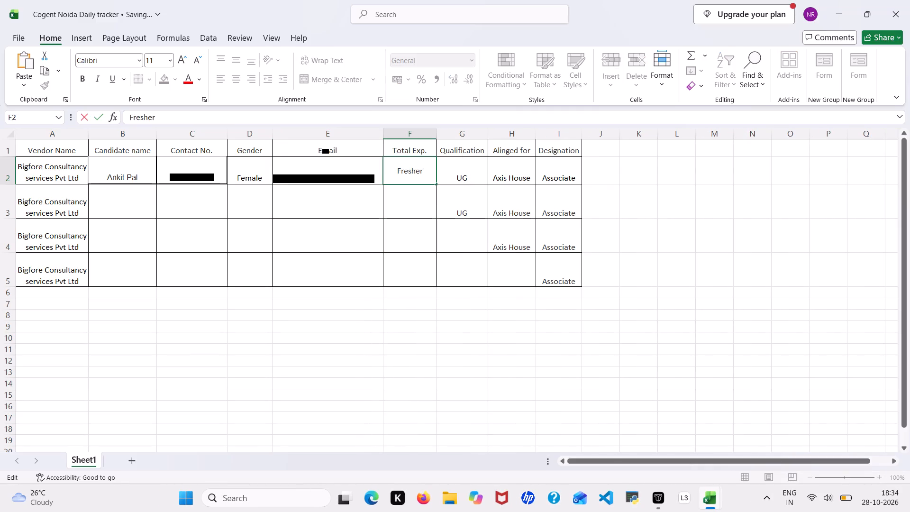
left_click(441, 279)
left_click(407, 171)
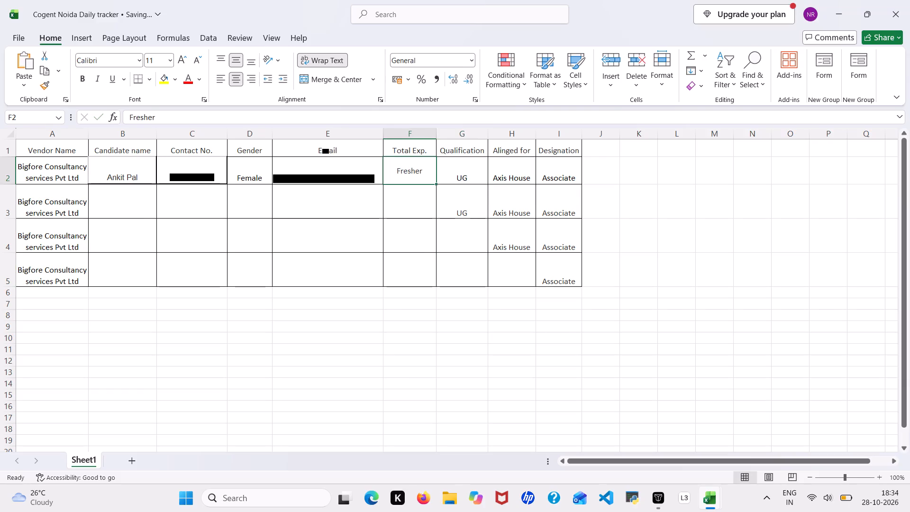
left_click(234, 62)
left_click(474, 348)
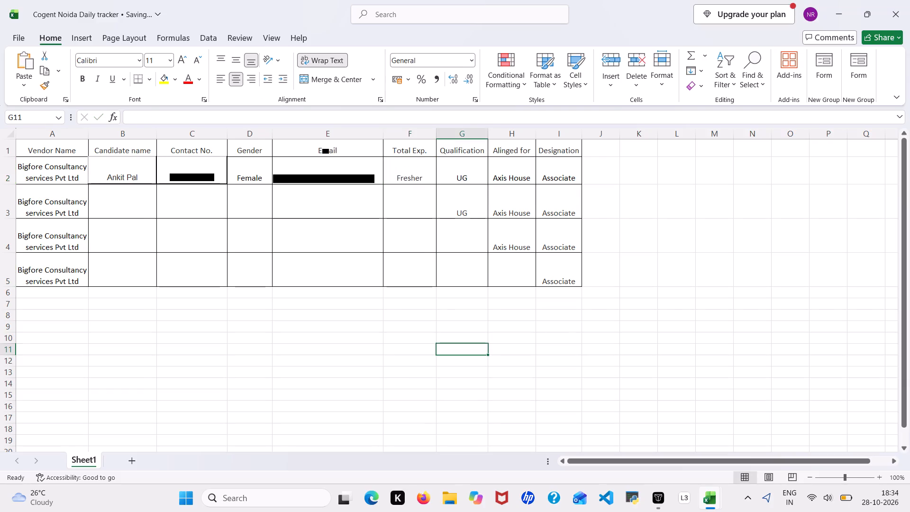
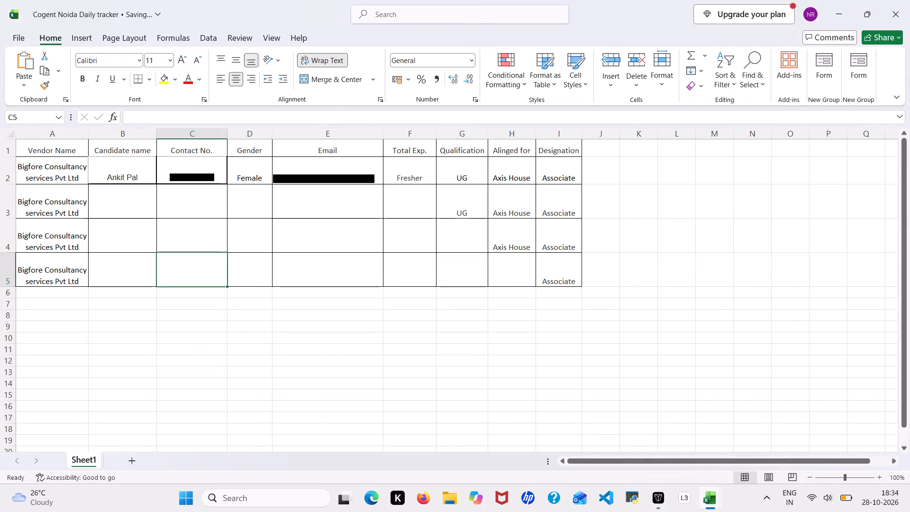
Paste the copied candidate name and contact number into row 3 of the tracker.
left_click(141, 205)
key("ctrl+v")
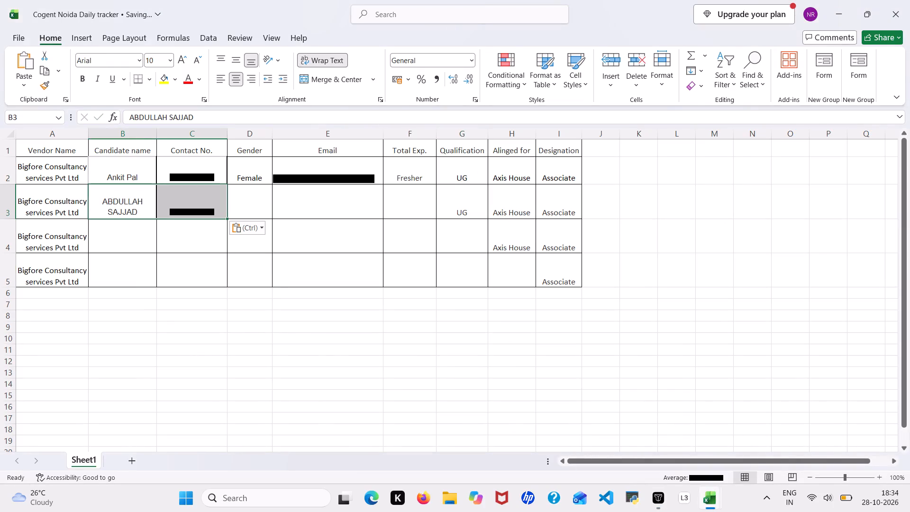
Rewrite the candidate name in row 3 in title case instead of all capitals.
double_click(141, 210)
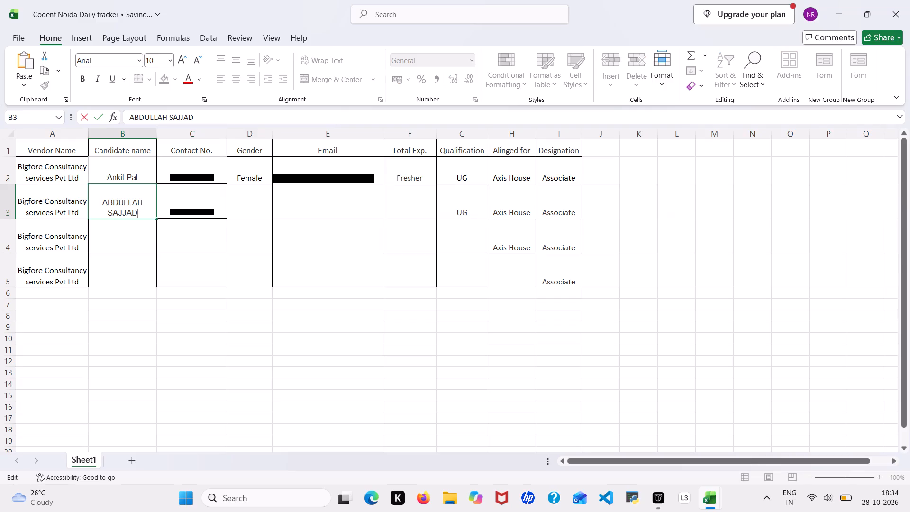
left_click(106, 202)
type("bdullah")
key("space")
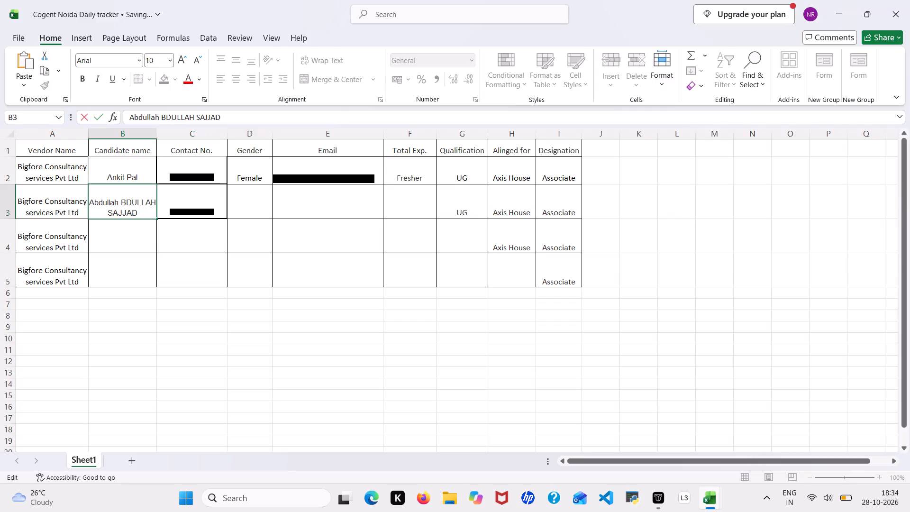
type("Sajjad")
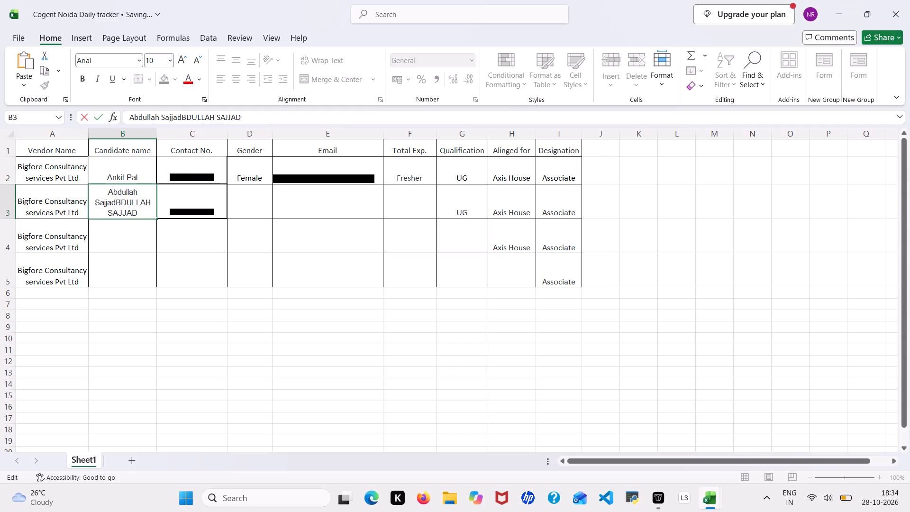
left_click_drag(116, 204, 142, 214)
key("Delete")
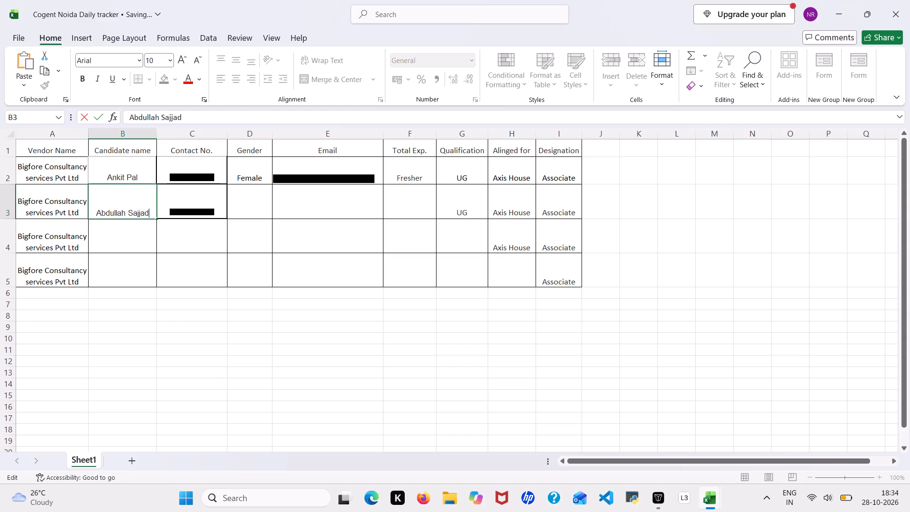
Enter Male as the gender for the candidate in row 3.
left_click(236, 204)
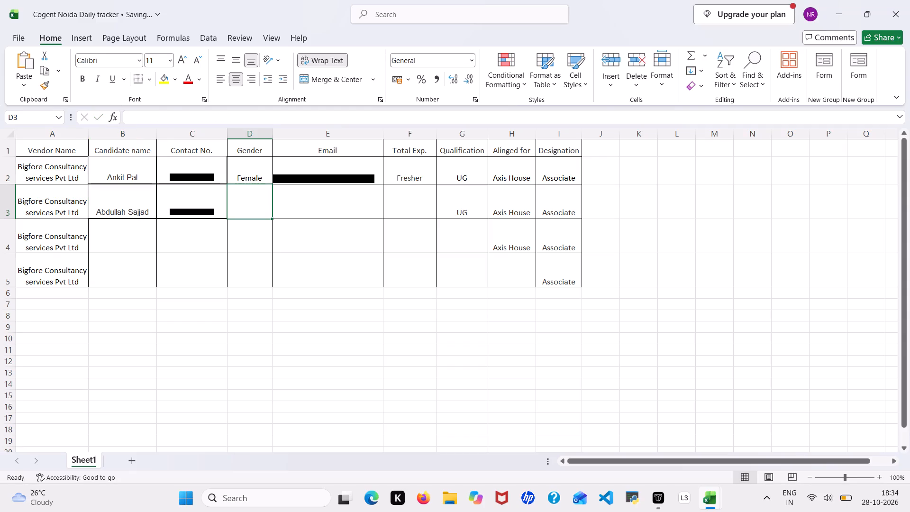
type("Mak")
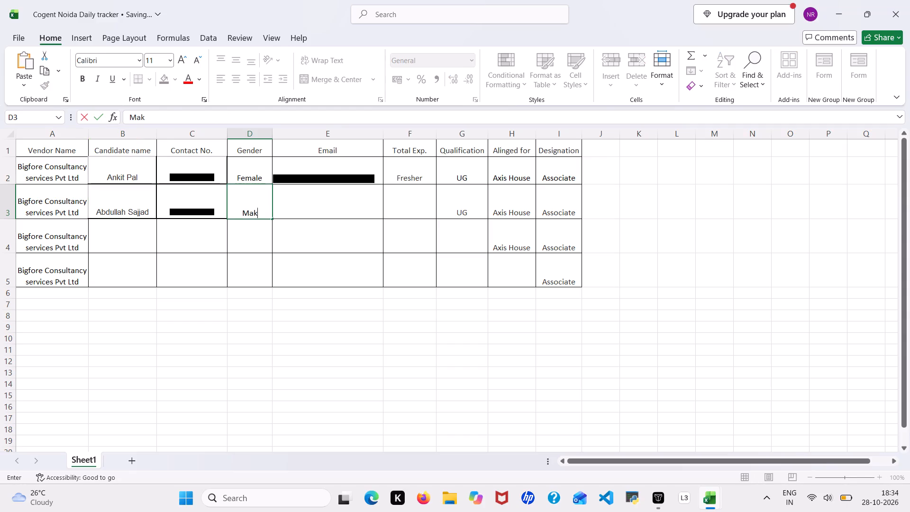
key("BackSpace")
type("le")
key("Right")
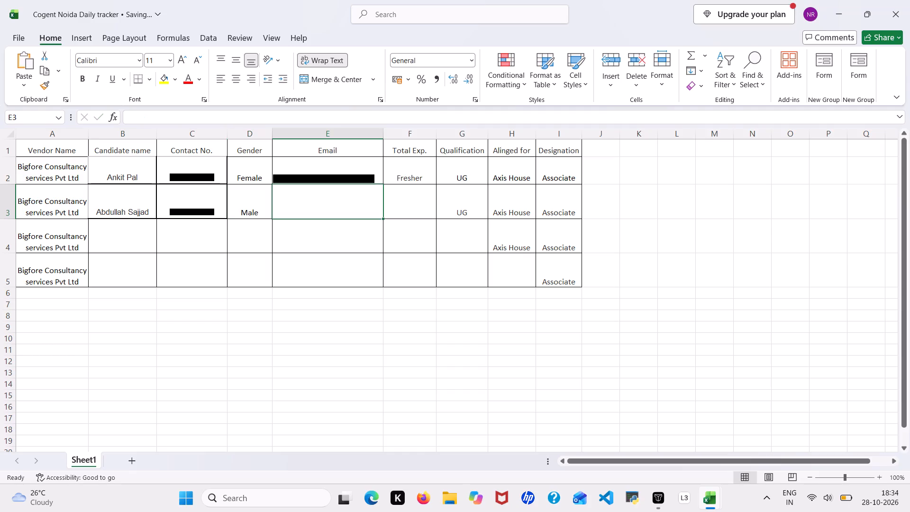
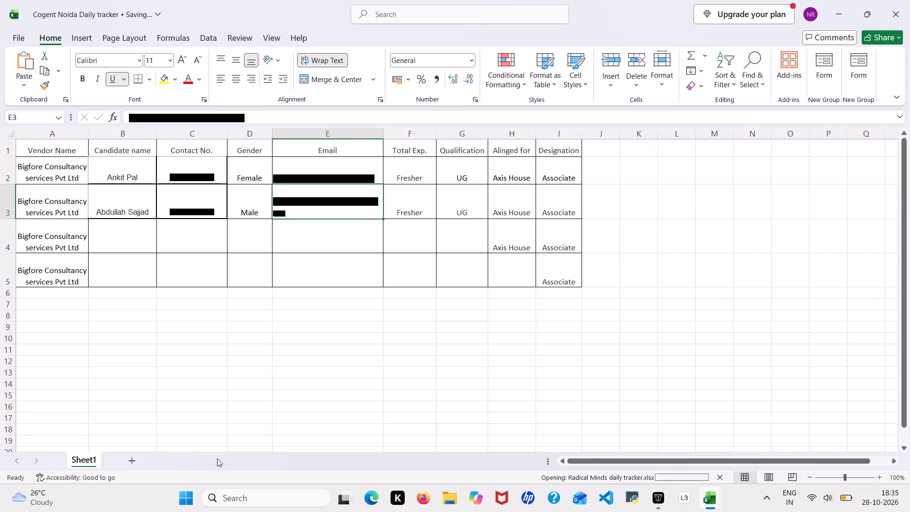
In the Radical Minds daily tracker, clear row 2 from Candidate name through Alinged for, keeping the vendor name and designation.
left_click(475, 308)
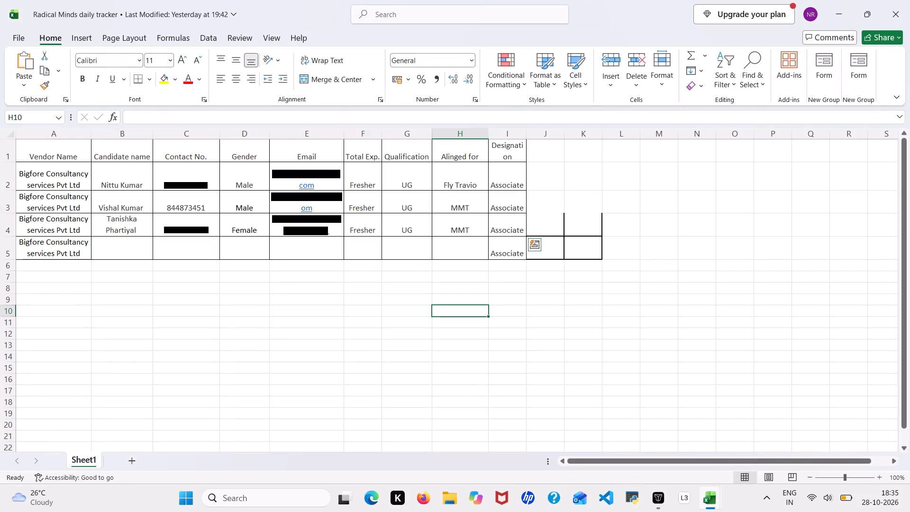
left_click_drag(478, 182, 210, 171)
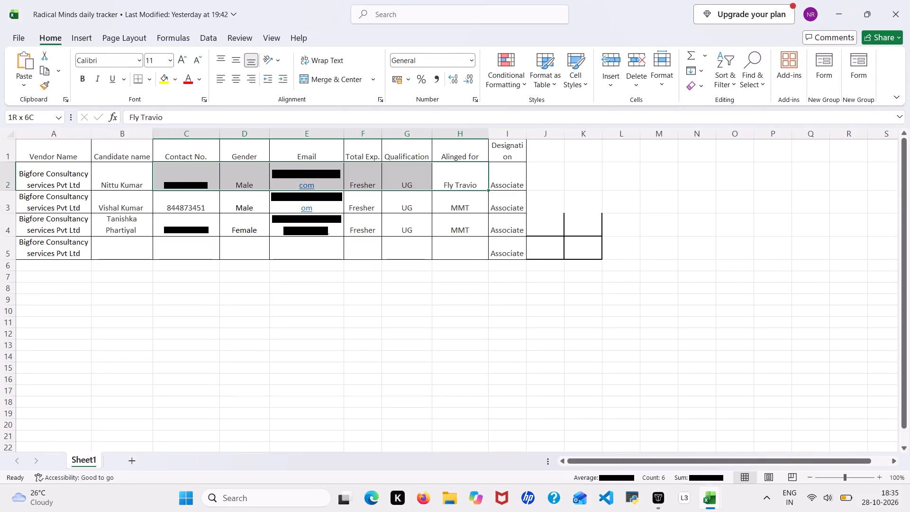
left_click_drag(210, 171, 151, 175)
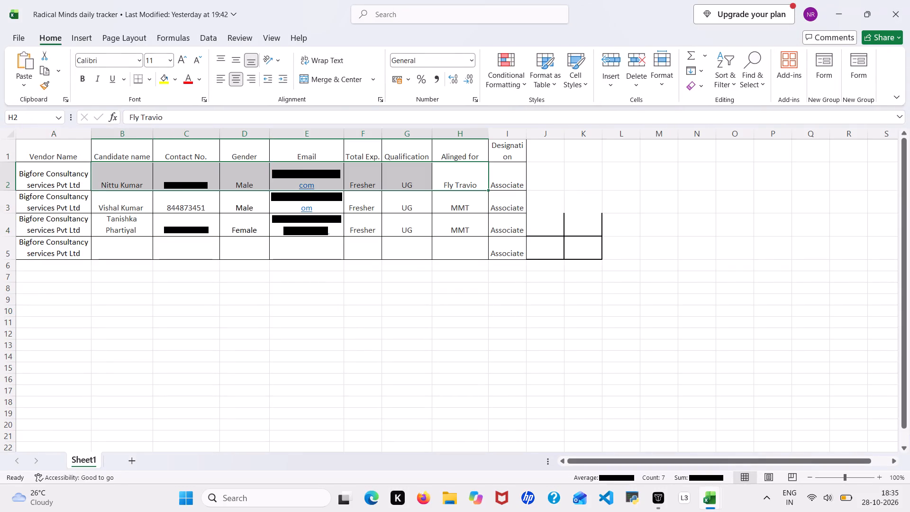
key("Delete")
Clear the candidate names, contact numbers, genders and emails in rows 3 and 4 of the tracker.
left_click_drag(415, 227, 259, 208)
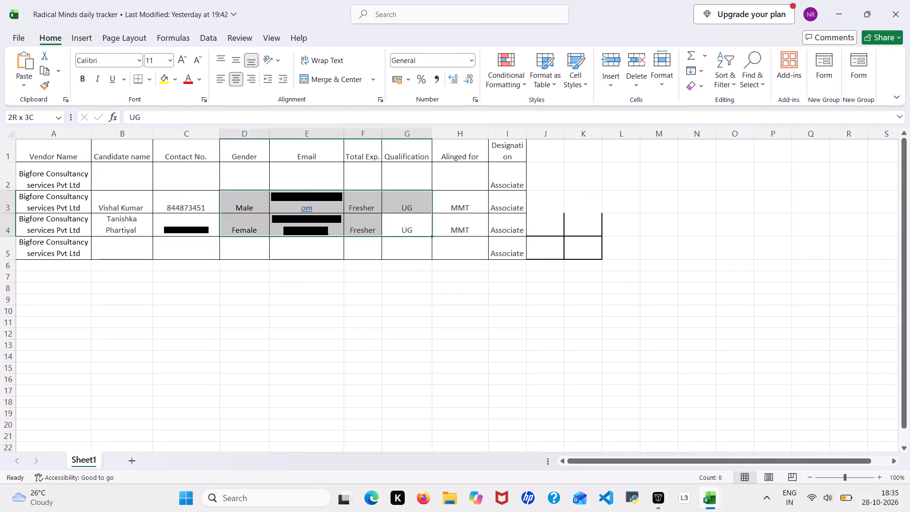
left_click_drag(259, 208, 152, 205)
left_click(402, 339)
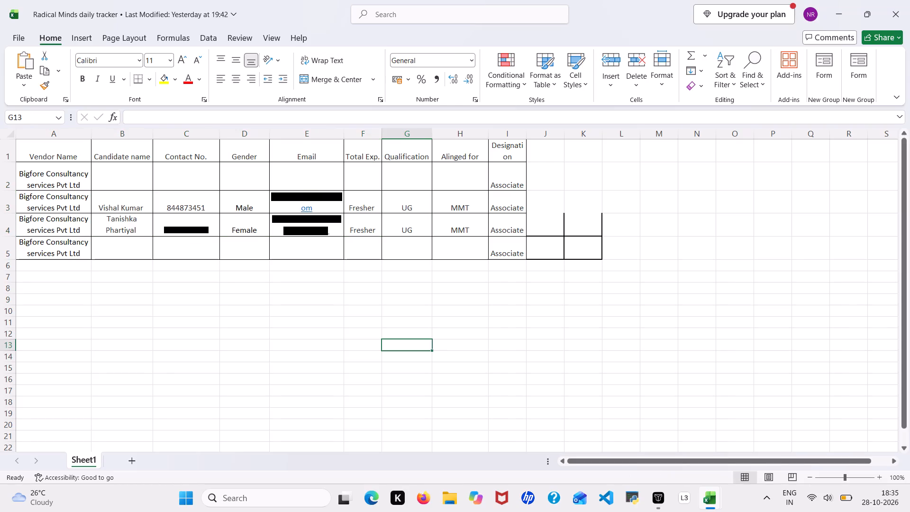
left_click_drag(333, 230, 139, 210)
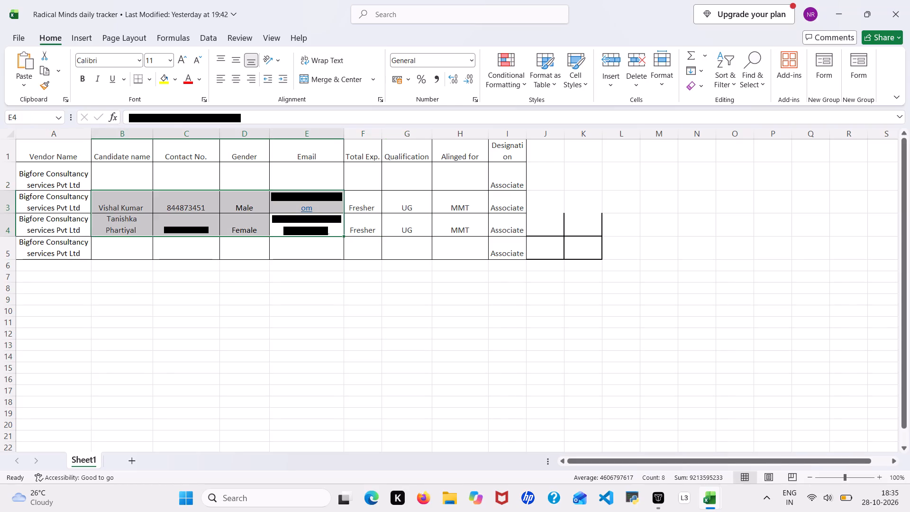
key("Delete")
Enter MMT in the Alinged for column for the candidate in row 2.
left_click(460, 185)
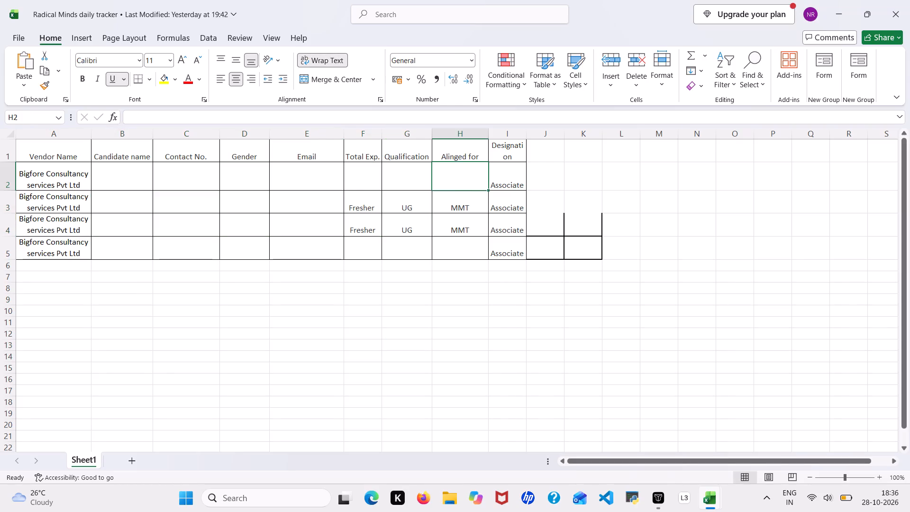
key("shift+m")
key("Left")
key("Left")
key("Left")
key("Left")
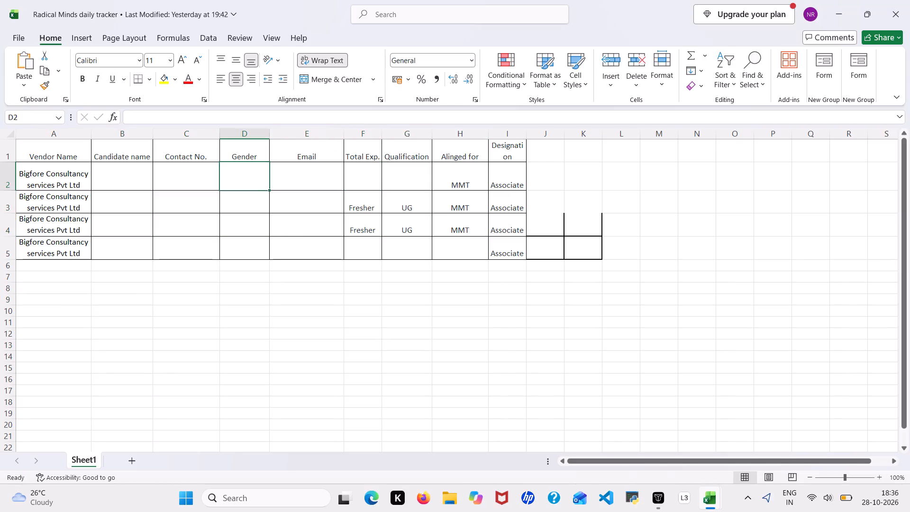
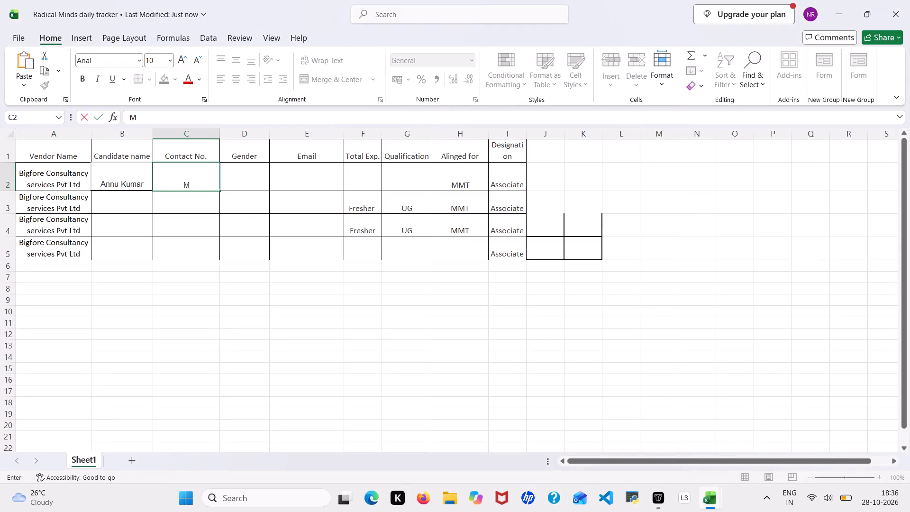
Discard the stray entry in row 2's Contact No. cell and restore the candidate's contact number.
key("BackSpace")
key("ctrl+z")
key("Right")
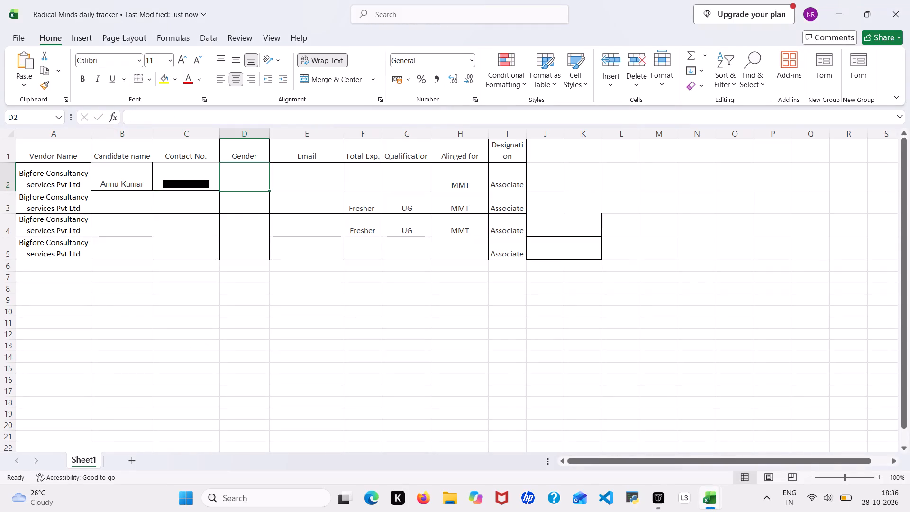
Enter Male in the Gender column for the candidate in row 2.
key("ctrl+m")
key("shift+m")
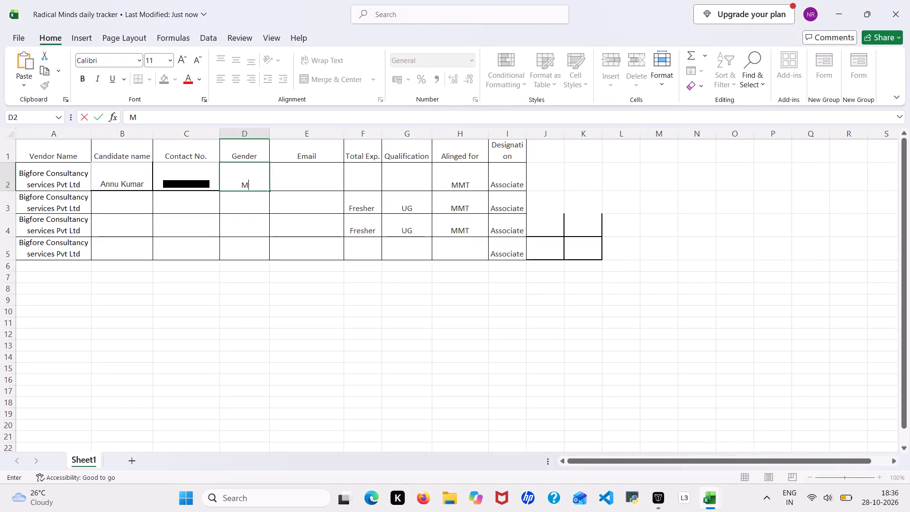
double_click(197, 179)
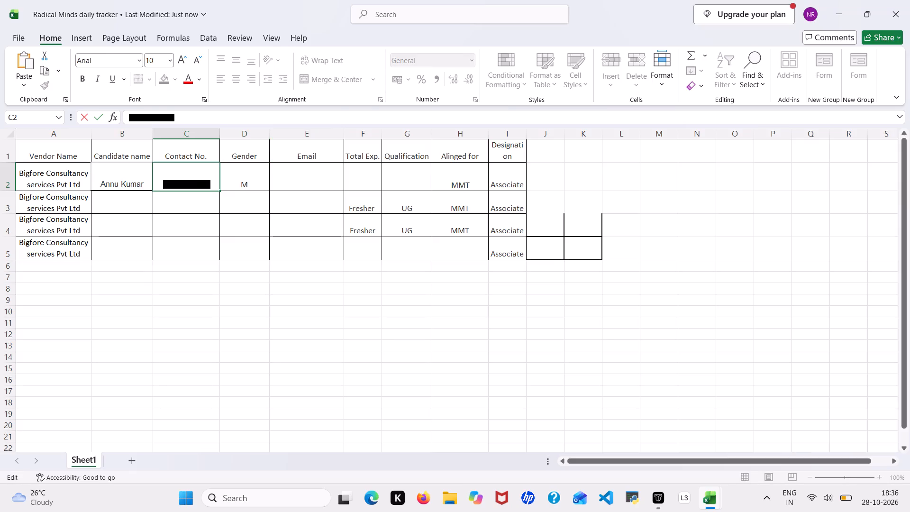
left_click(187, 187)
key("BackSpace")
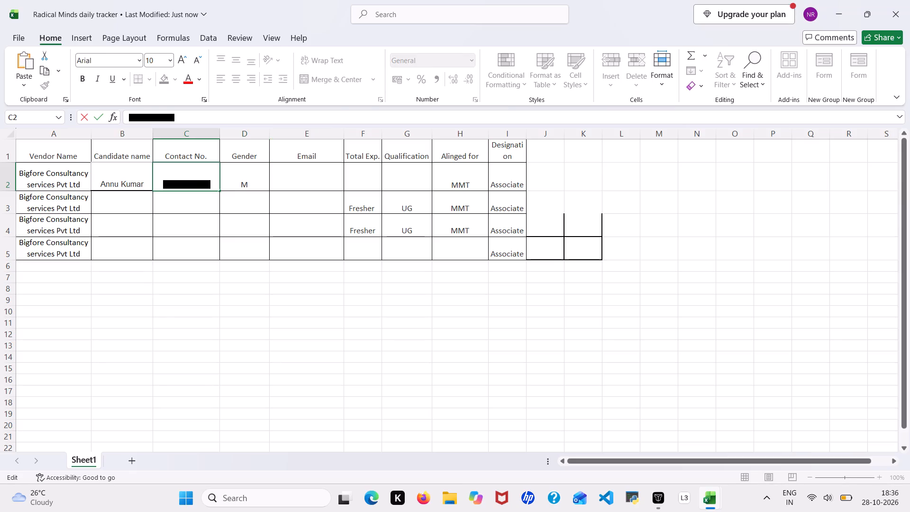
left_click(261, 178)
double_click(261, 178)
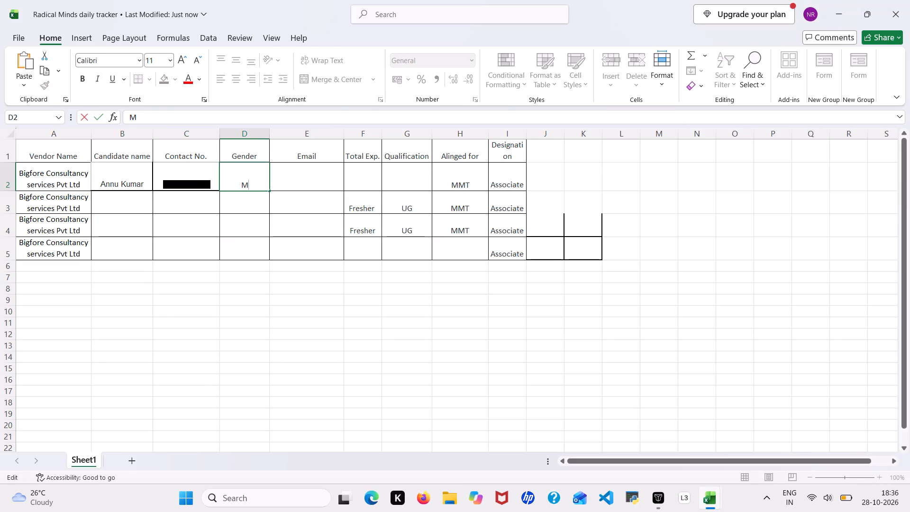
type("ale")
key("Right")
left_click(304, 182)
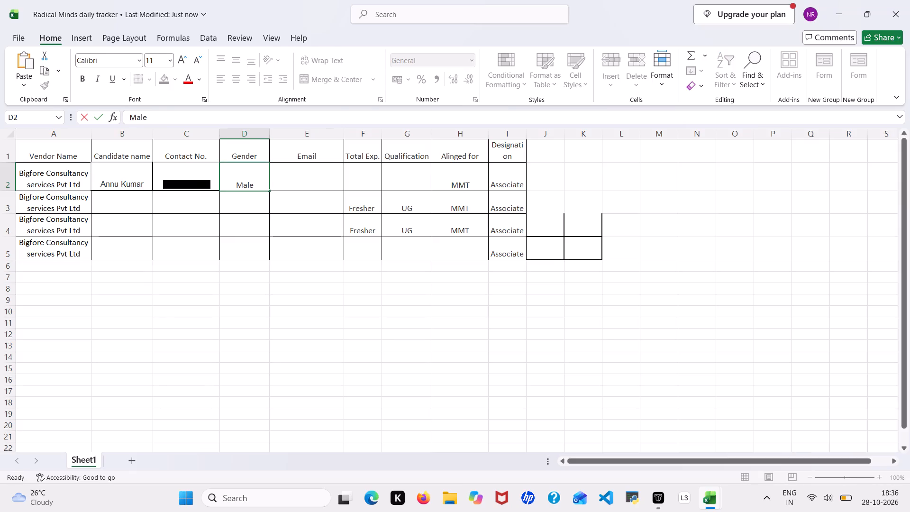
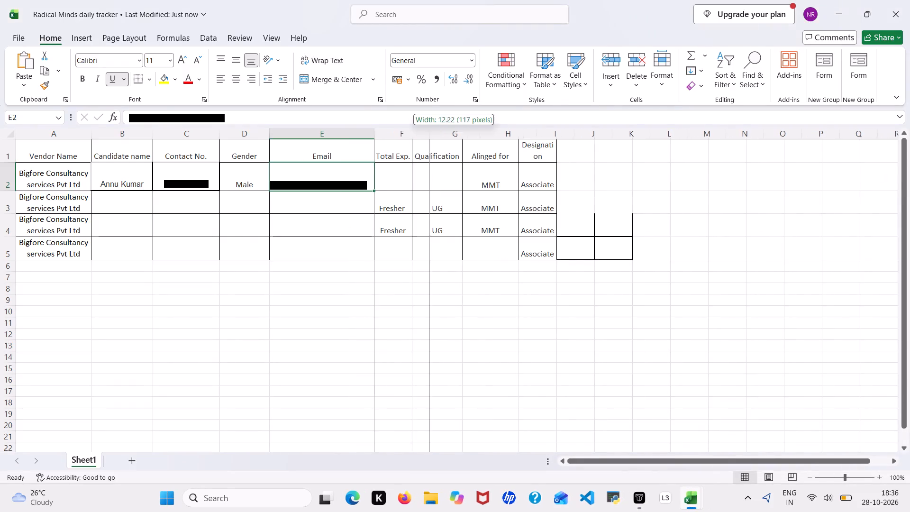
Widen the Total Exp. column to a width of about 12.
left_click_drag(431, 132, 432, 133)
Fill in row 2's candidate details with Fresher as Total Exp. and UG as Qualification.
double_click(411, 178)
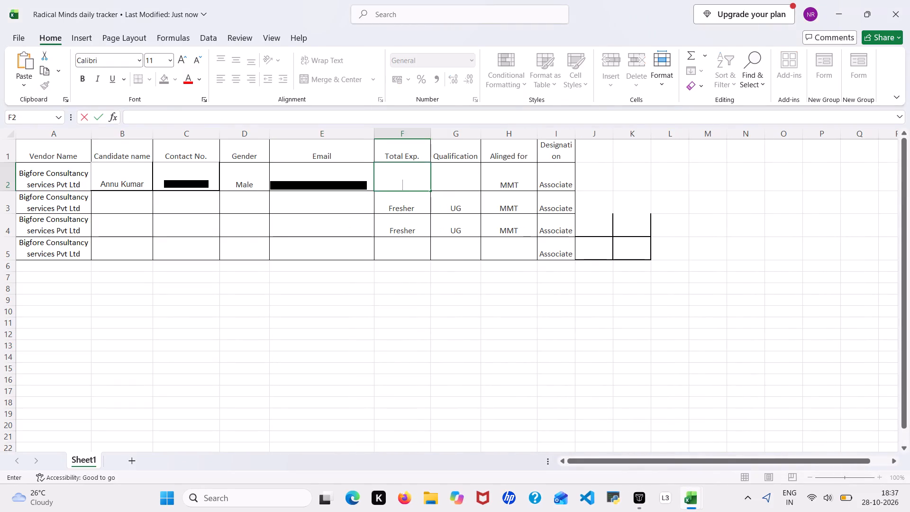
type("Fresher")
key("Right")
key("shift+u")
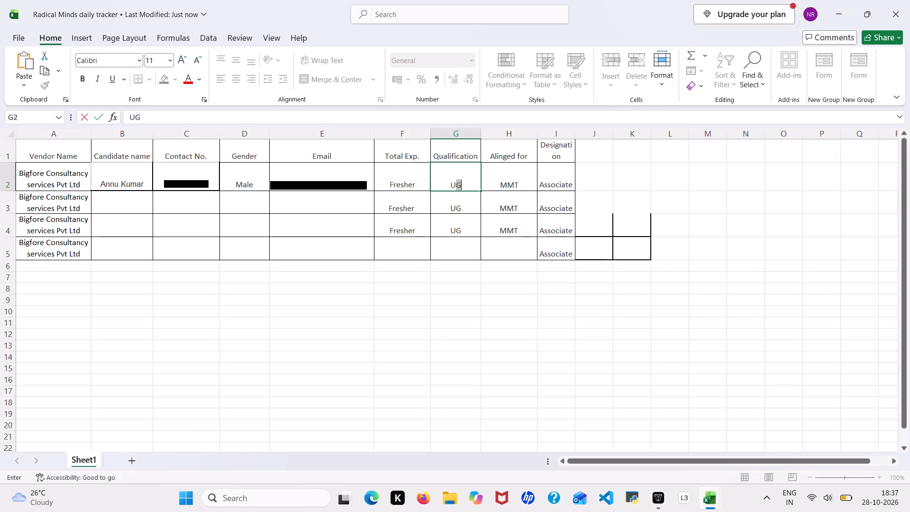
key("Down")
key("Left")
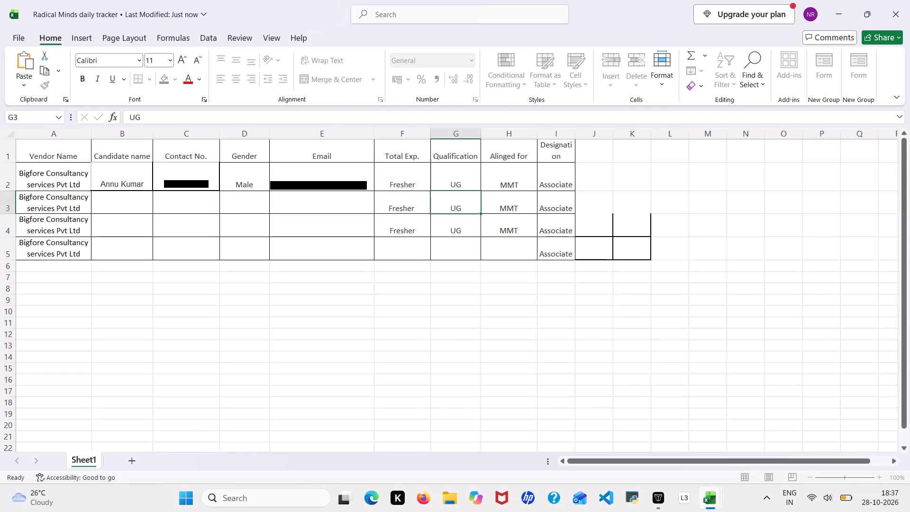
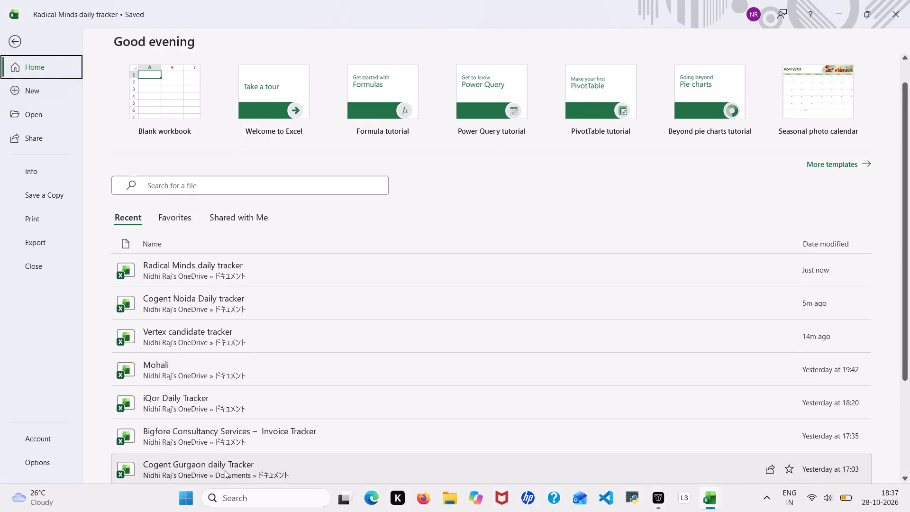
Open the Cogent Gurgaon daily Tracker workbook from the recent files and clear the existing table selection.
double_click(225, 470)
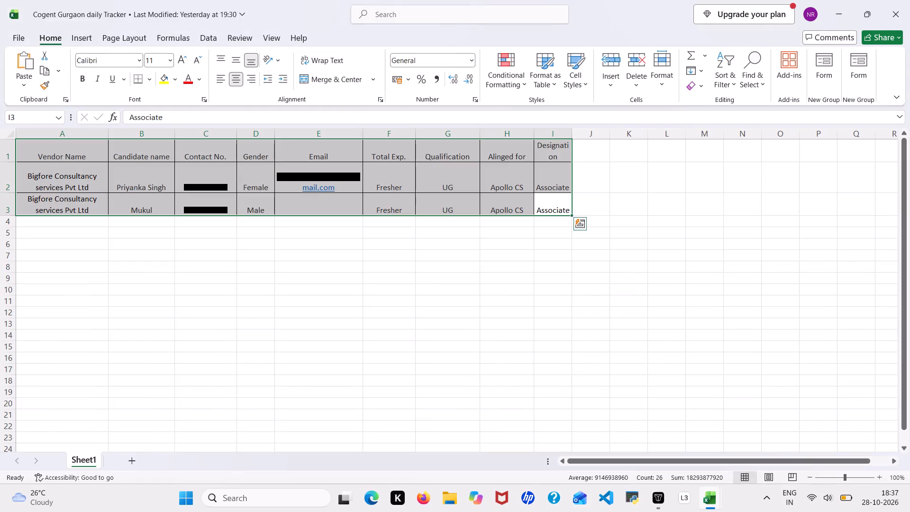
left_click(381, 259)
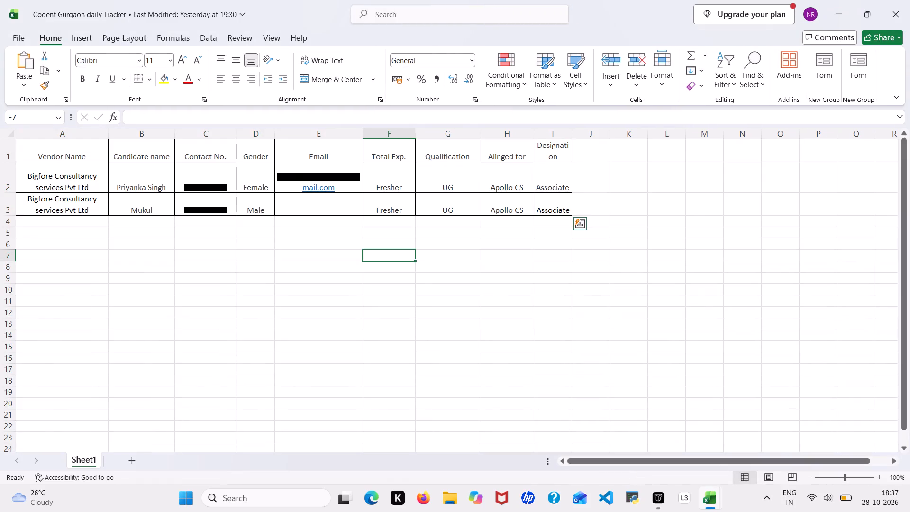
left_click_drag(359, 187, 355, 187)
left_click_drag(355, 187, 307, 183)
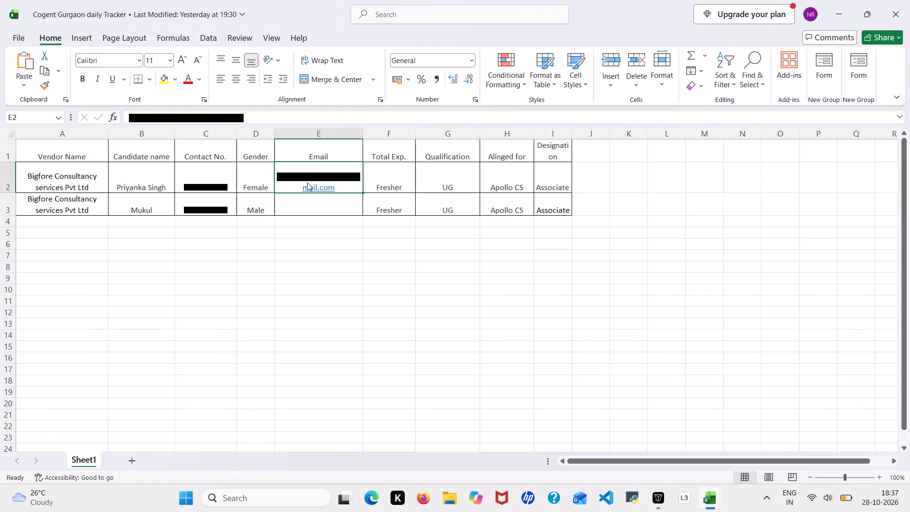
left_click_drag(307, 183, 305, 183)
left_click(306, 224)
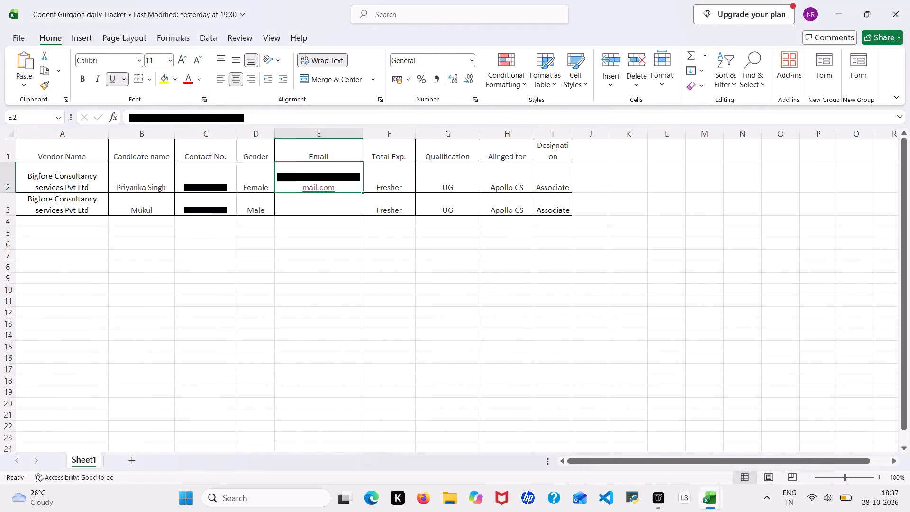
Select the Candidate name, Contact No., Gender and Email cells for both candidates in rows 2 and 3.
left_click_drag(348, 204, 151, 180)
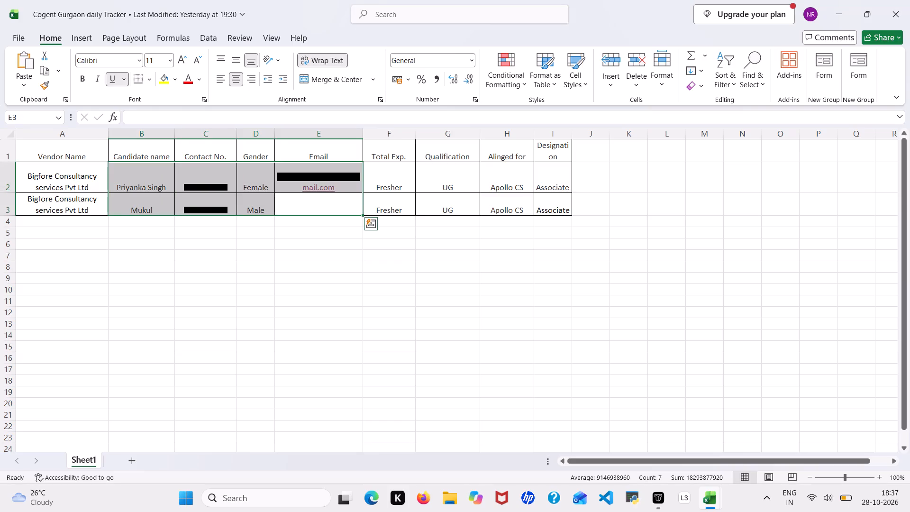
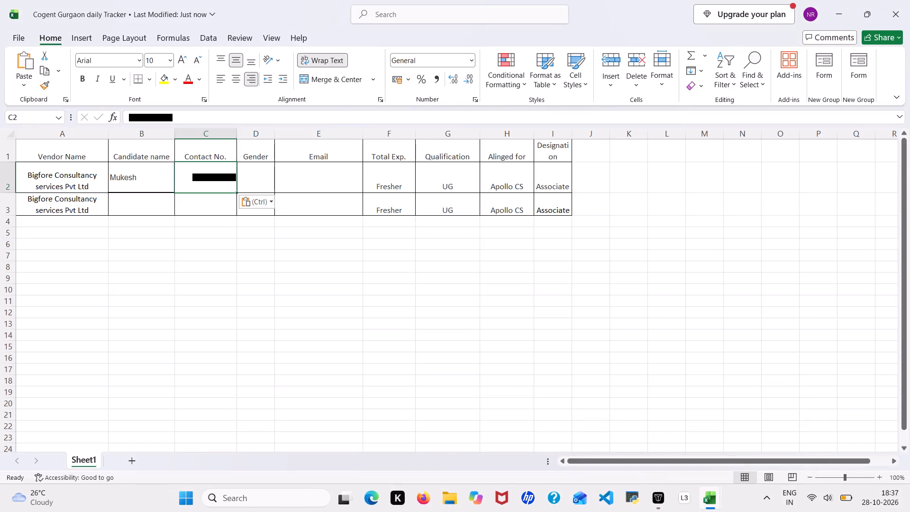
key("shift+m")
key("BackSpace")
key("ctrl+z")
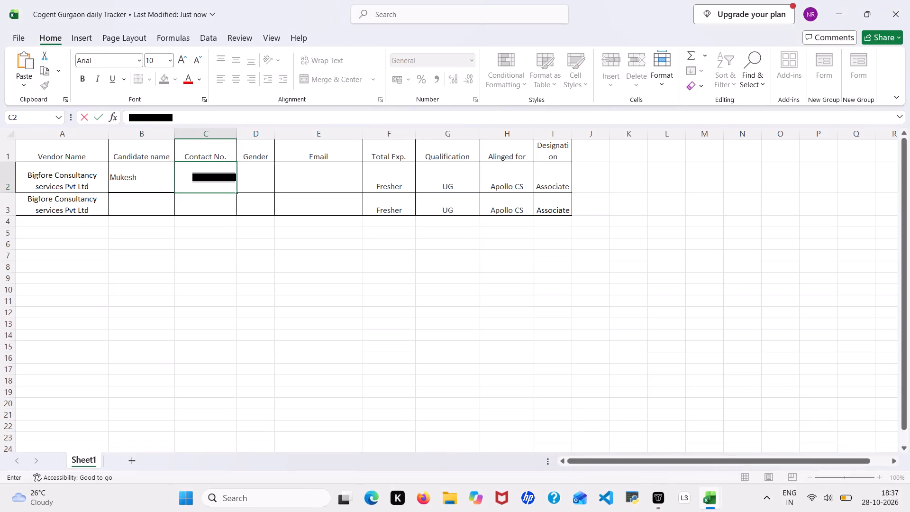
Enter Male as the gender for the candidate in row 2.
key("Right")
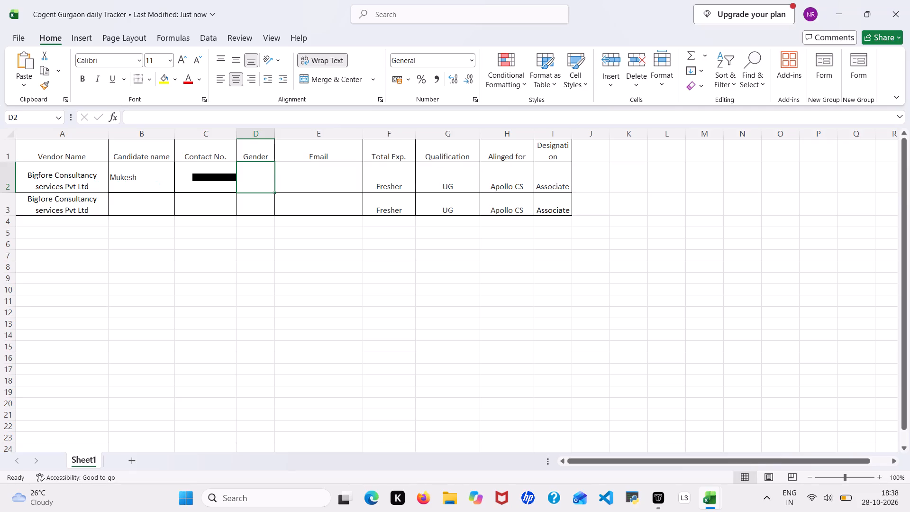
key("shift+m")
type("ale")
Turn off middle alignment for row 2's contact number and candidate name so both sit at the bottom of their cells.
key("Left")
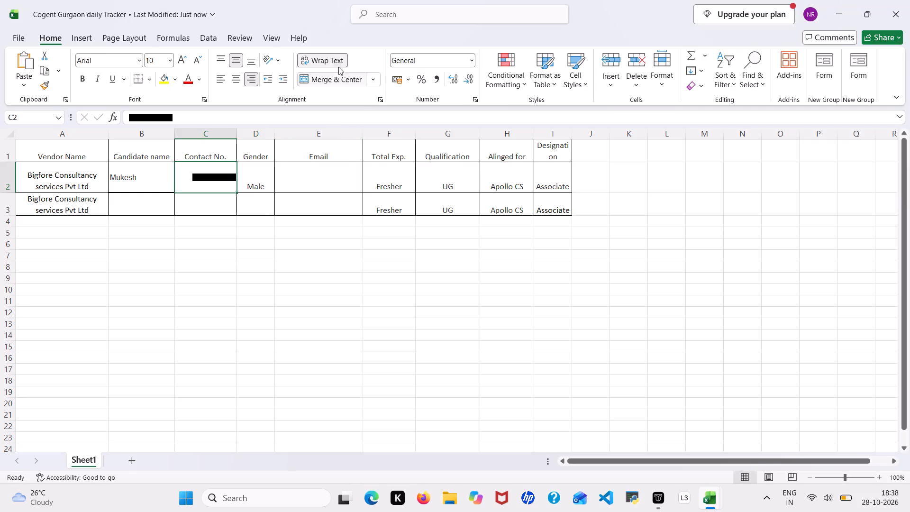
left_click(240, 62)
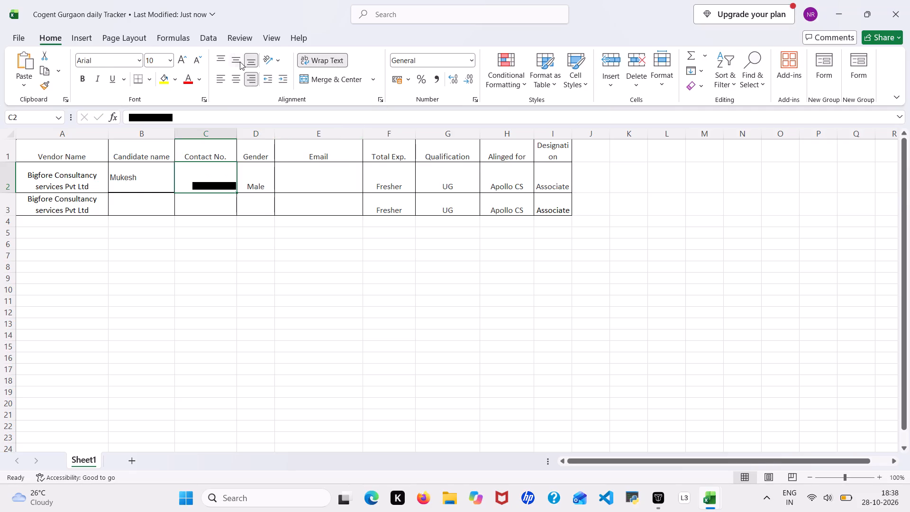
left_click(152, 185)
left_click(239, 61)
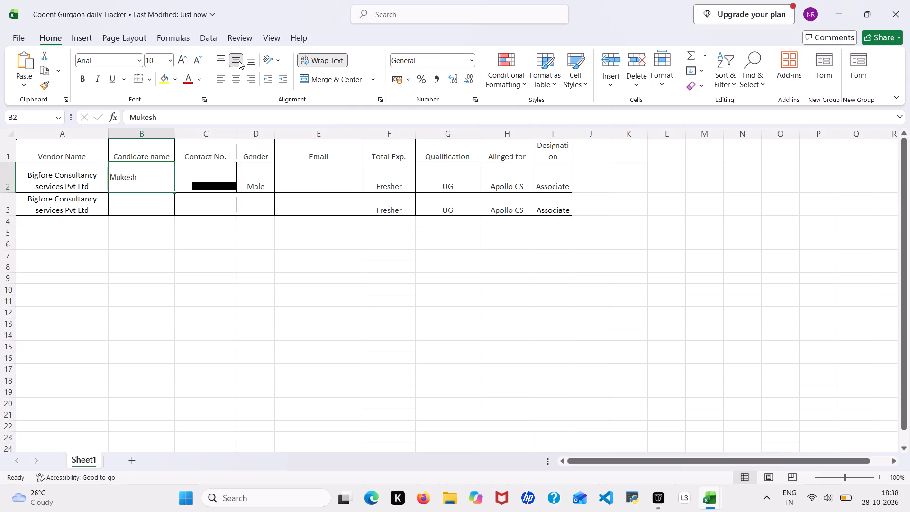
left_click(308, 294)
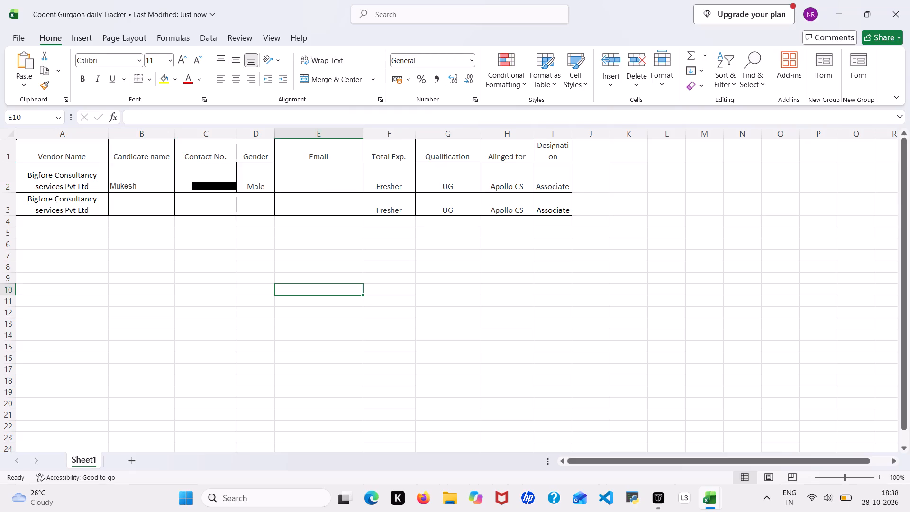
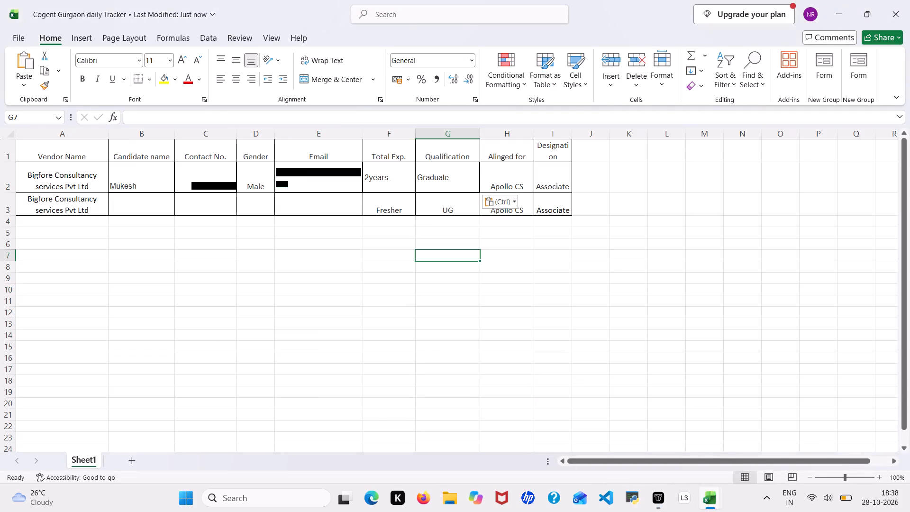
Turn off middle alignment for row 2's email, total experience and qualification so all three sit at the bottom of their cells.
left_click_drag(456, 188, 355, 178)
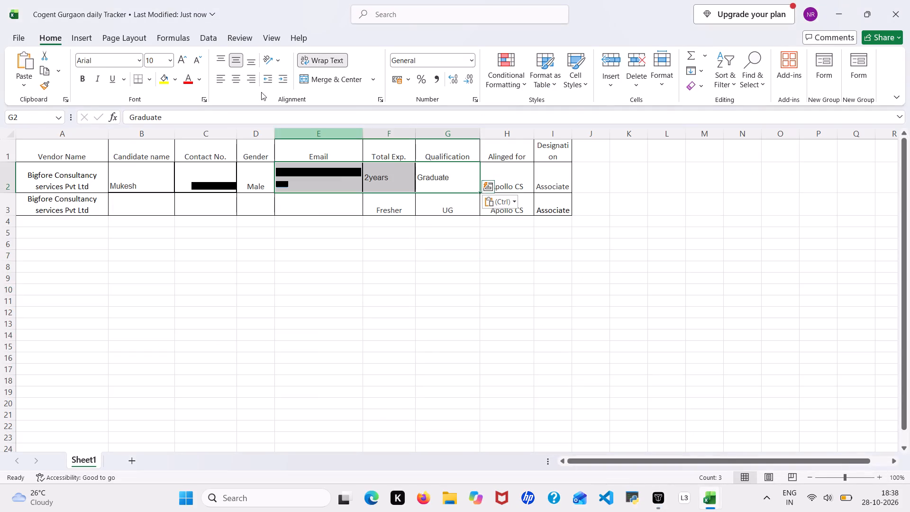
left_click(239, 61)
left_click(434, 288)
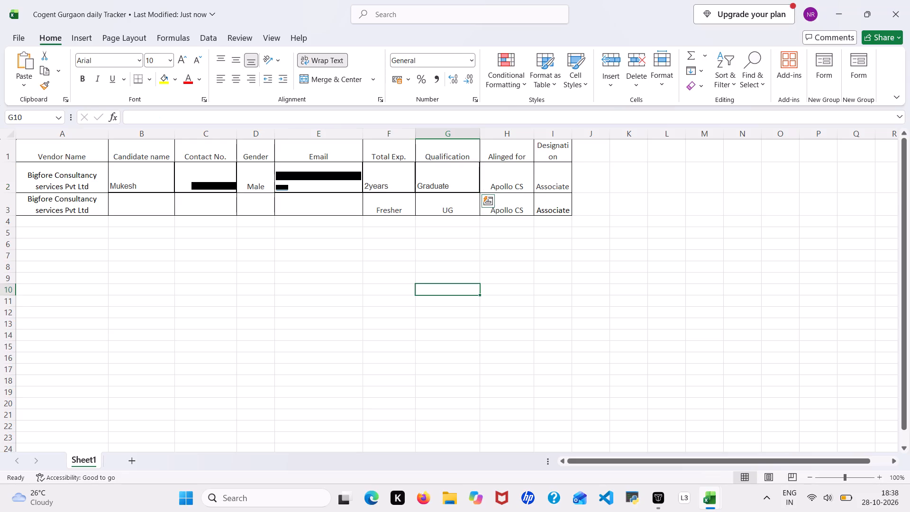
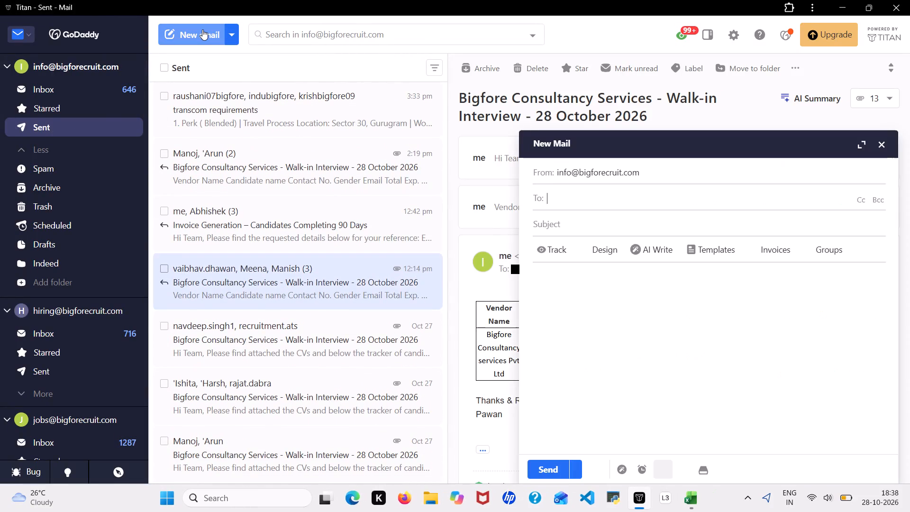
Reuse the sent walk-in email's subject for the new mail, changed to "Bigfore Consultancy Services - Walk-in Interview - 29 October 2026".
left_click(487, 155)
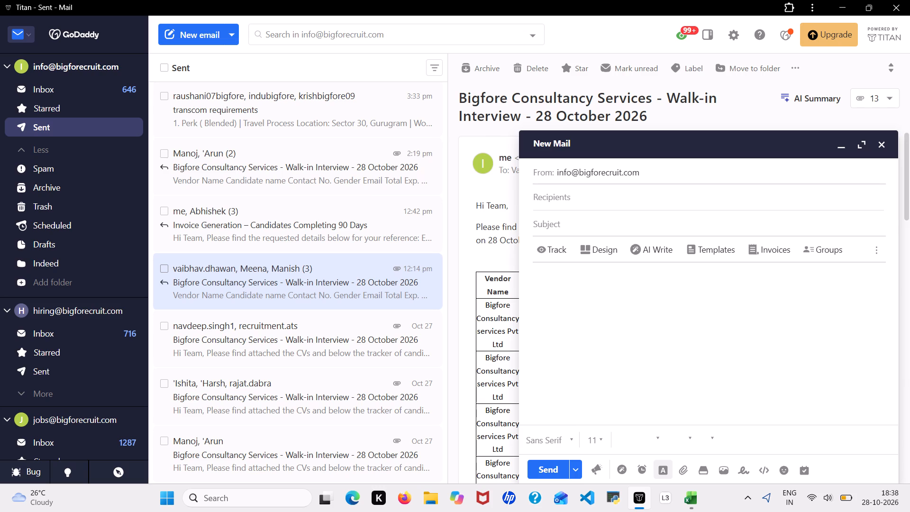
left_click_drag(461, 97, 648, 124)
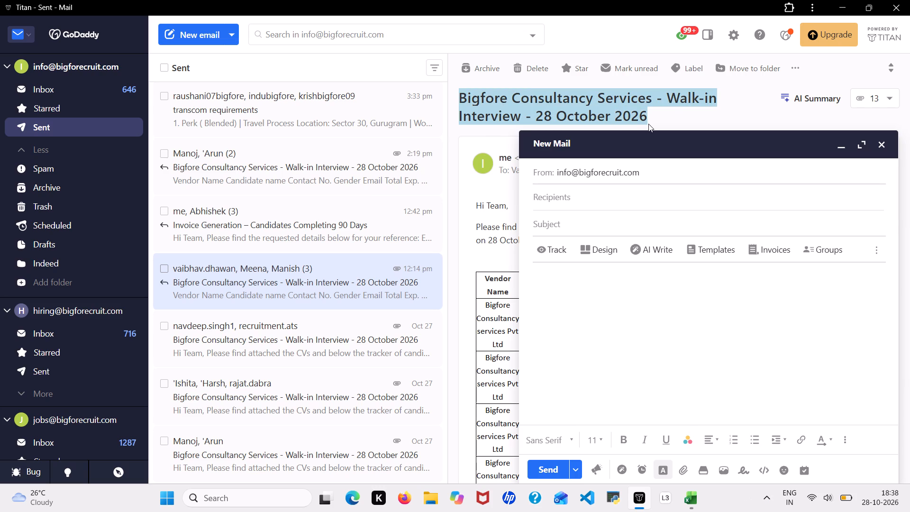
key("ctrl+c")
left_click(587, 226)
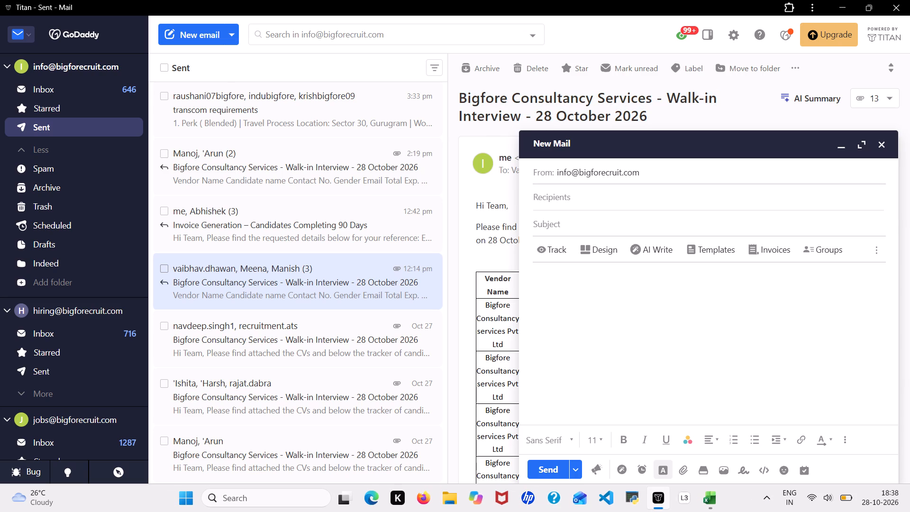
key("ctrl+v")
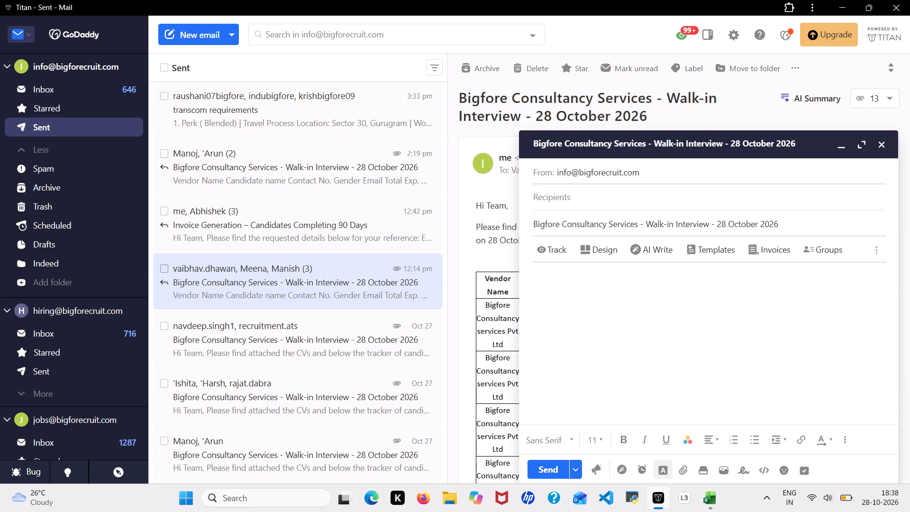
left_click(724, 225)
key("BackSpace")
key("9")
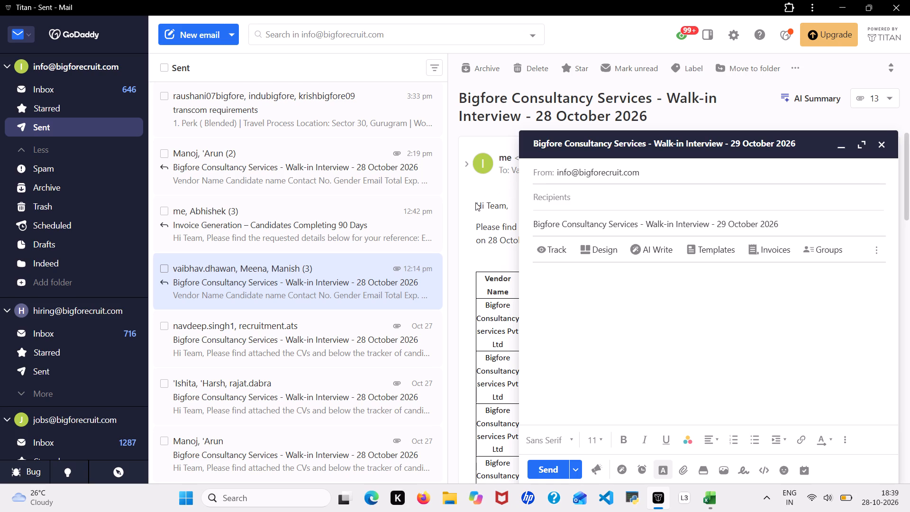
Copy the sent email's greeting and introductory sentence into the new mail's body, changing the interview date to 29 October 2026.
left_click_drag(477, 203, 674, 260)
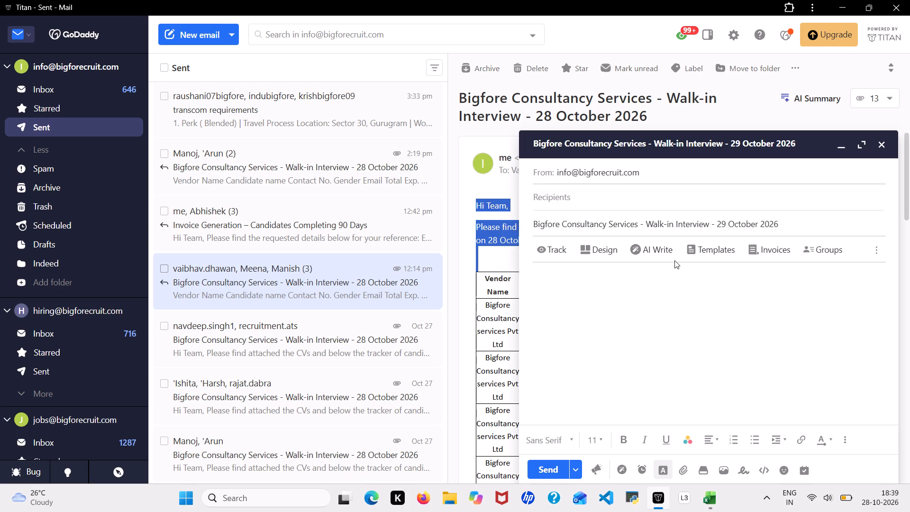
key("ctrl+c")
left_click(573, 279)
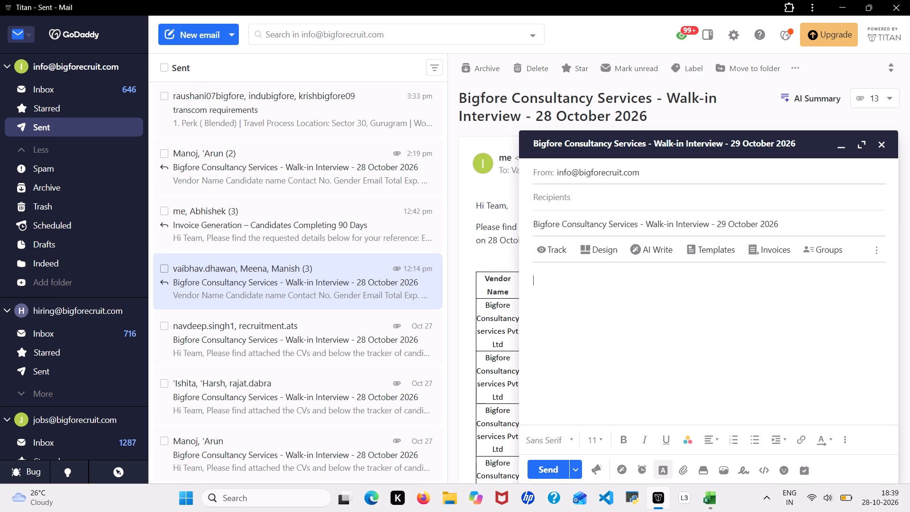
key("ctrl+v")
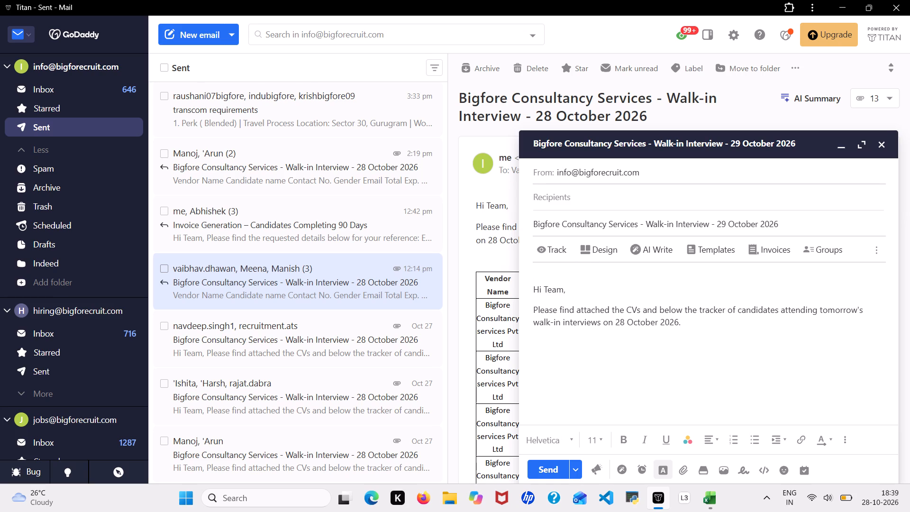
left_click(625, 325)
key("BackSpace")
key("9")
Enter "vertex" in the new mail's recipient line, and close the mail as a saved draft.
left_click(598, 195)
type("vertex")
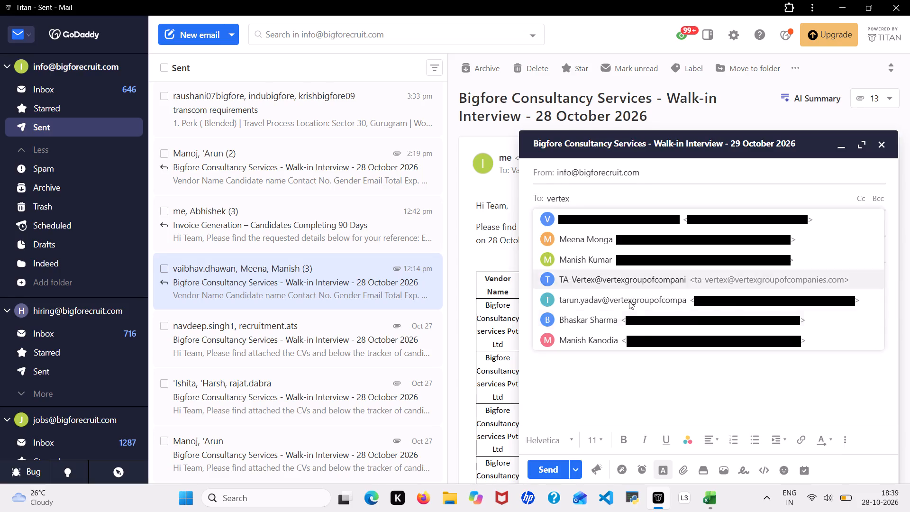
left_click(650, 357)
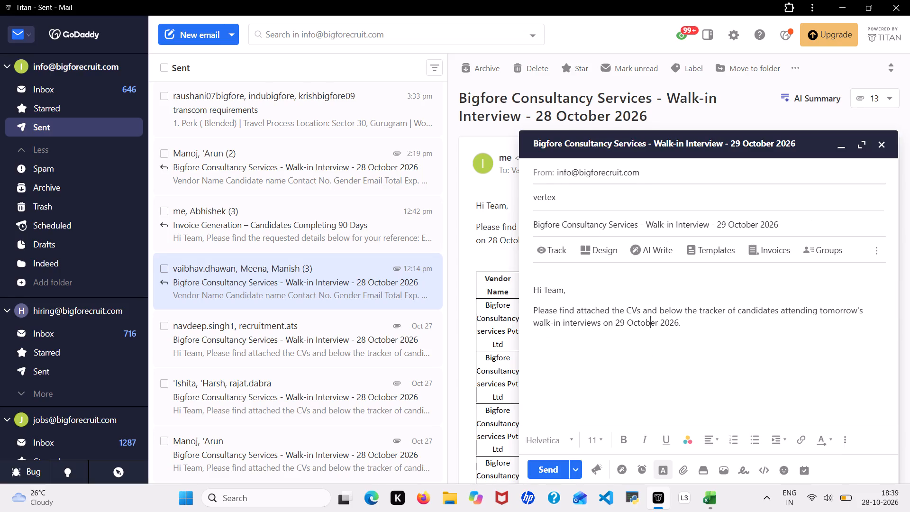
left_click(691, 320)
left_click(881, 144)
Examine the candidate tracker table in the sent 28 October 2026 walk-in interview email through to its sign-off.
scroll(672, 269, "down", 1)
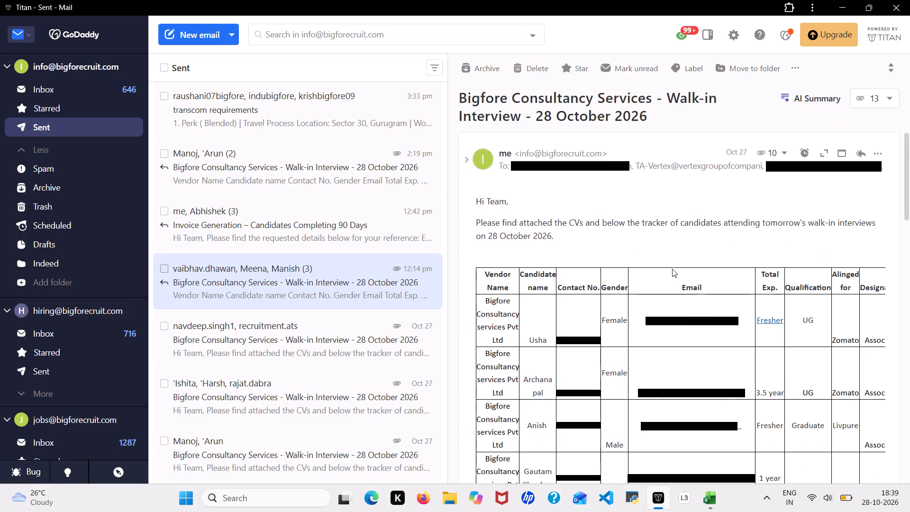
scroll(672, 269, "down", 1)
scroll(672, 269, "left", 2)
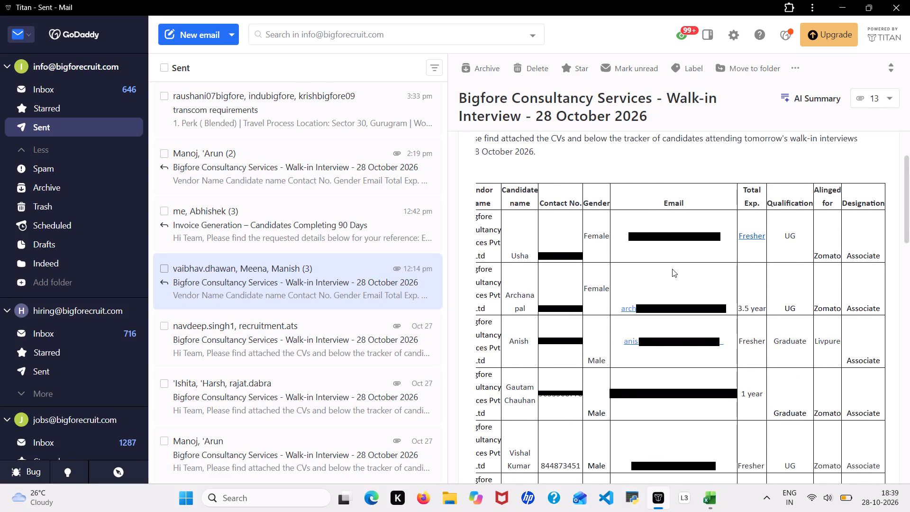
scroll(672, 269, "down", 4)
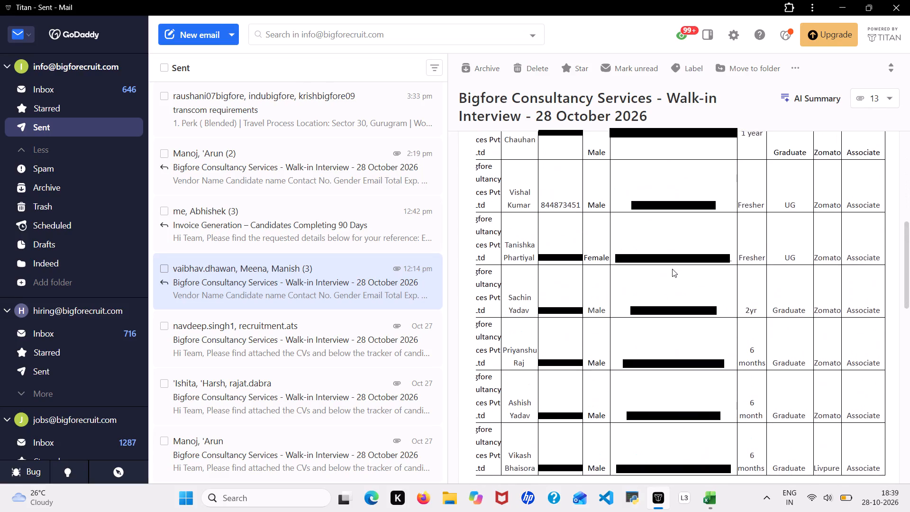
scroll(672, 269, "down", 1)
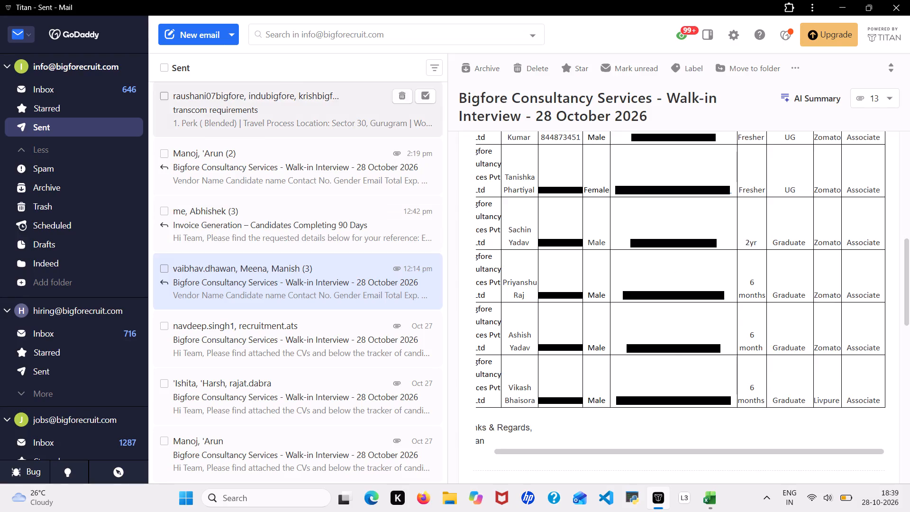
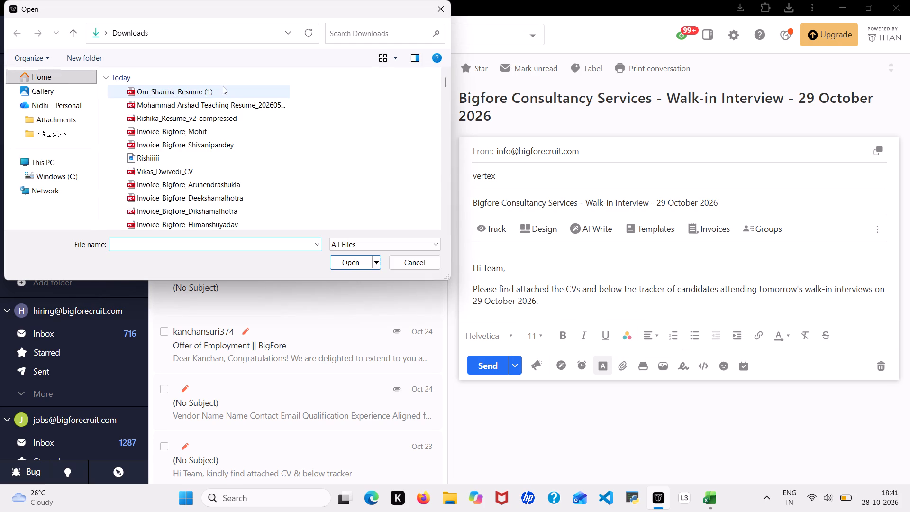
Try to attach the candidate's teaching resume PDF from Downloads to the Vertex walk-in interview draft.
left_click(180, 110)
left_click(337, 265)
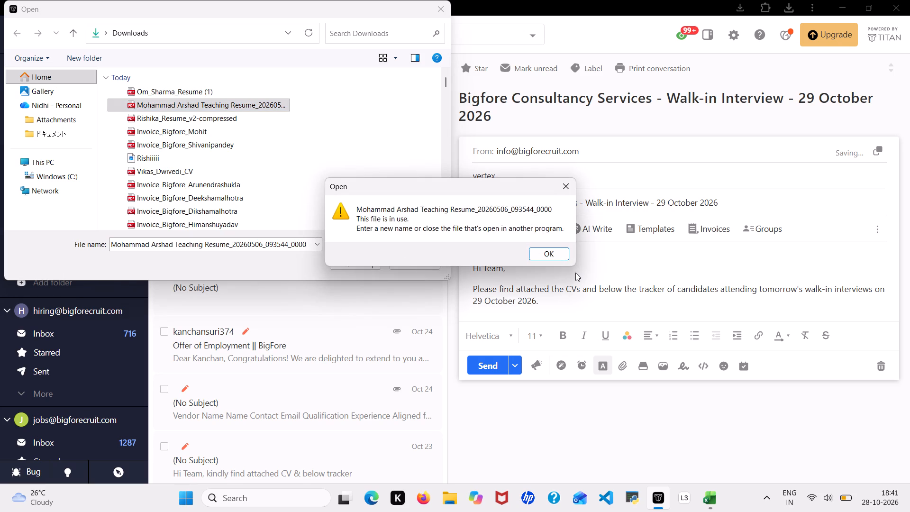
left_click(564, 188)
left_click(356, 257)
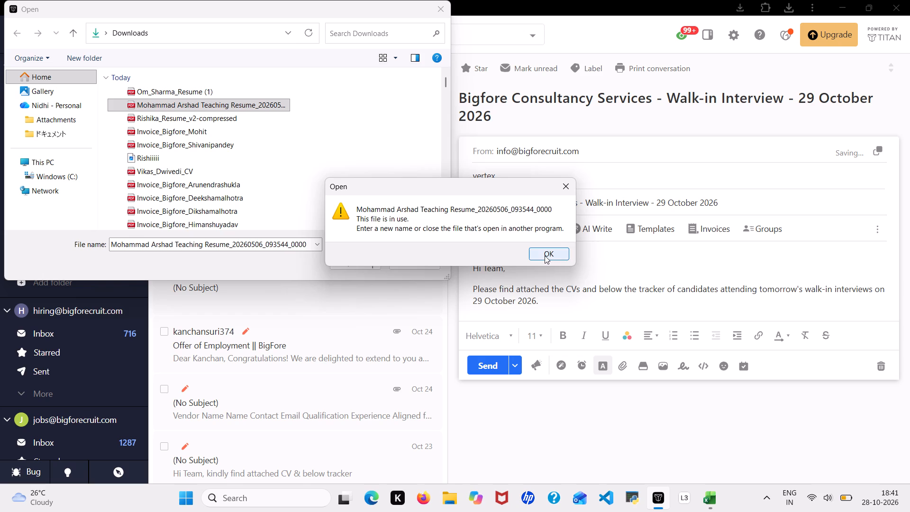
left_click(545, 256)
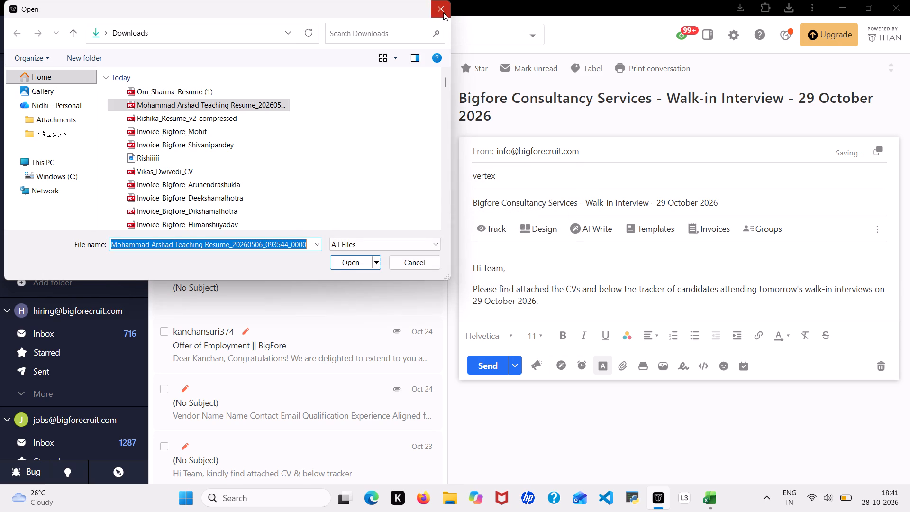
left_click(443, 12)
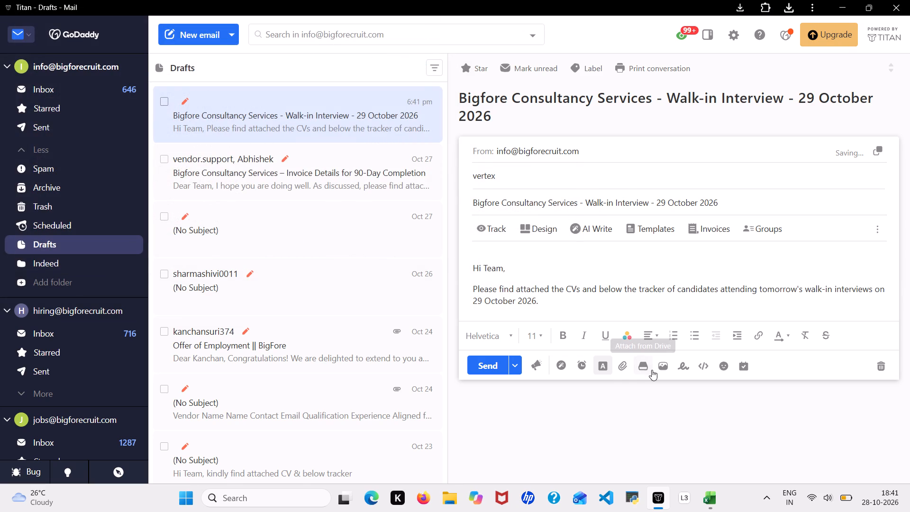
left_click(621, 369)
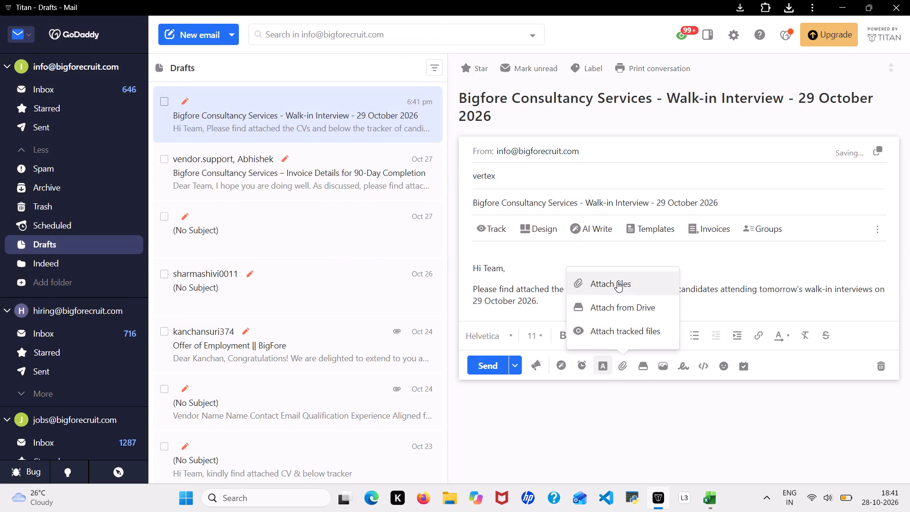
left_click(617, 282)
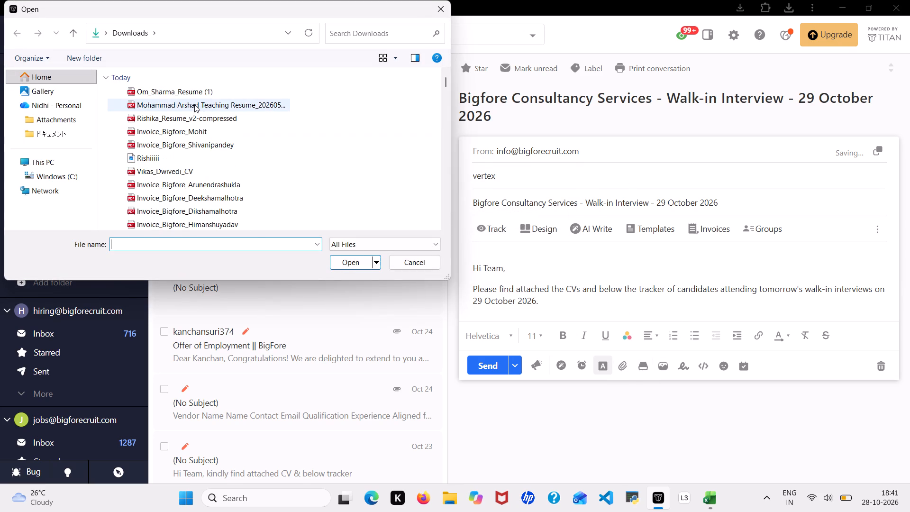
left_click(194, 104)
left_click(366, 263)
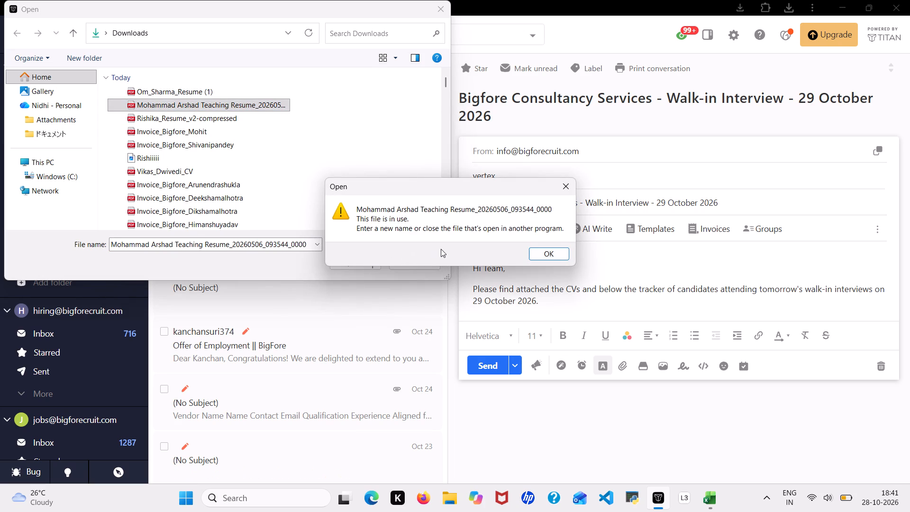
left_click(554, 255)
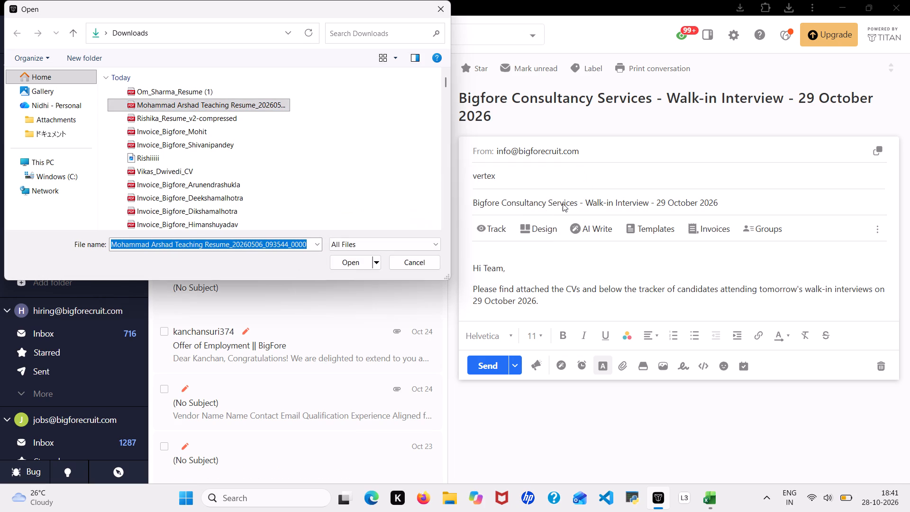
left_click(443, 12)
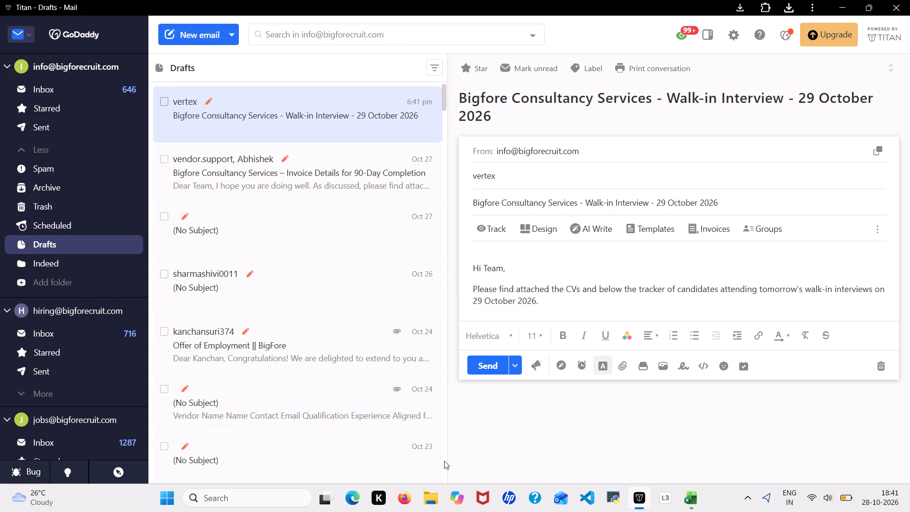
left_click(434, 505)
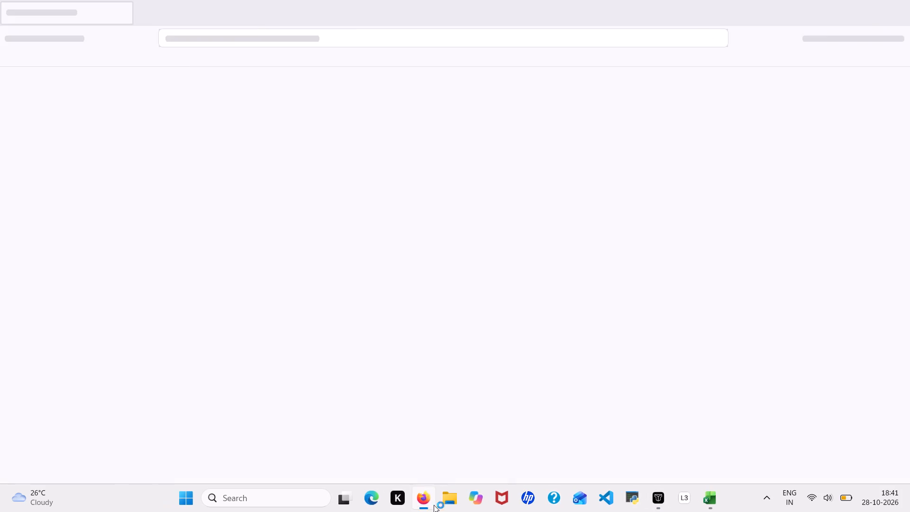